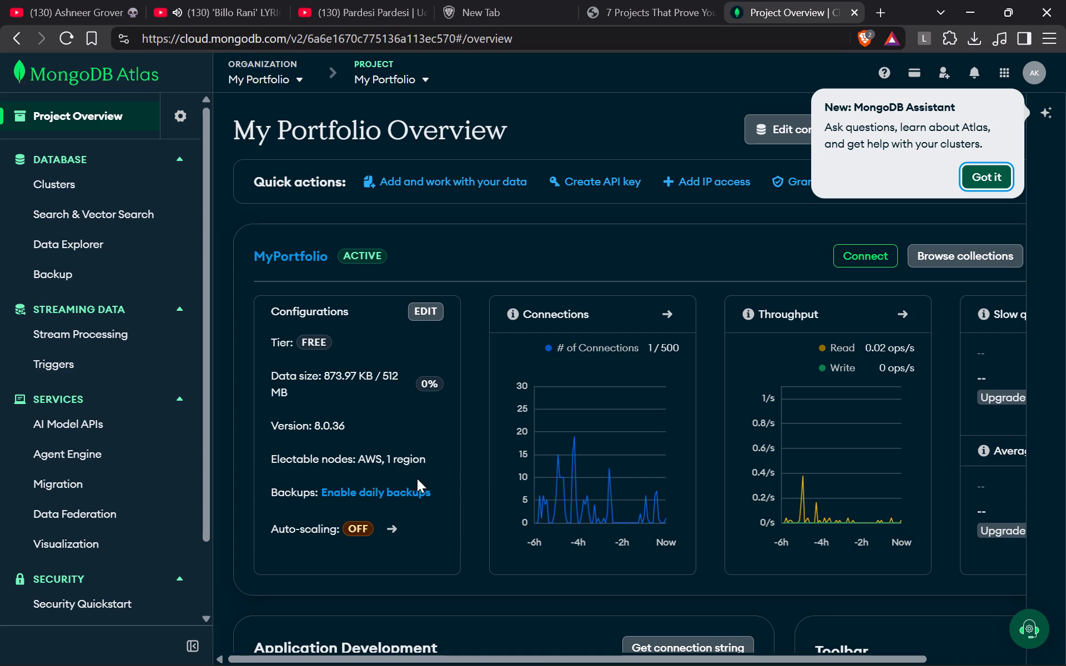
Dismiss the notice introducing the MongoDB Assistant on the project overview.
{"action": "left_click_drag", "start_coordinate": [405, 462], "coordinate": [376, 463]}
{"action": "left_click", "coordinate": [386, 470]}
{"action": "left_click", "coordinate": [983, 170]}
Open the daily backups offer for the MyPortfolio cluster, read its description and pricing, and cancel without purchasing.
{"action": "left_click", "coordinate": [415, 489]}
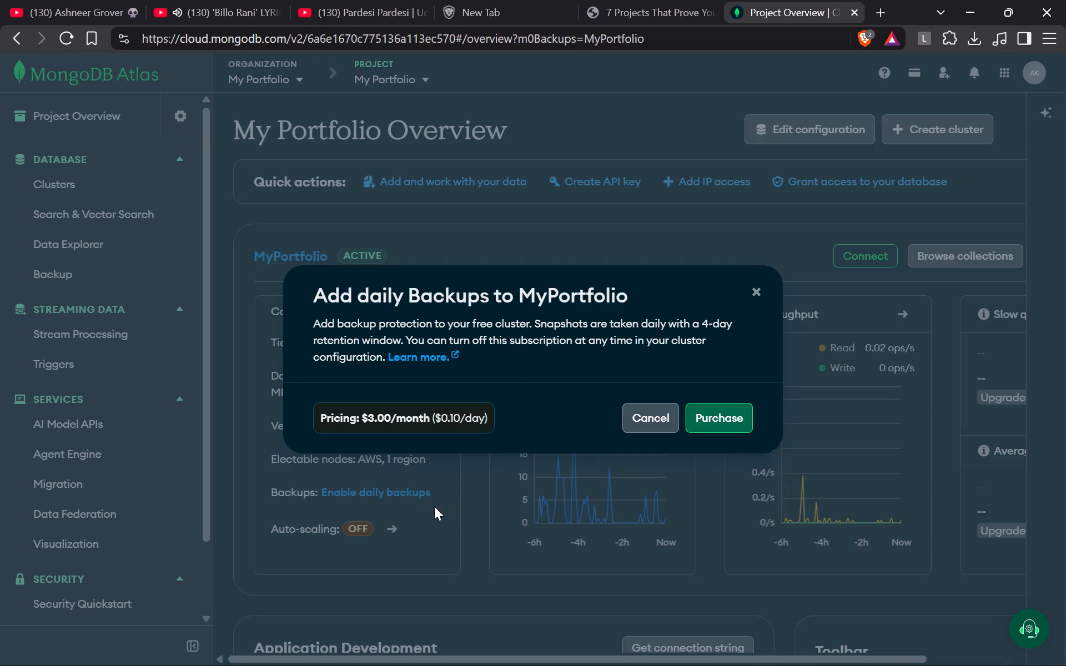
{"action": "left_click", "coordinate": [328, 304]}
{"action": "left_click_drag", "start_coordinate": [328, 304], "coordinate": [591, 302]}
{"action": "left_click", "coordinate": [591, 302]}
{"action": "left_click", "coordinate": [319, 324]}
{"action": "left_click_drag", "start_coordinate": [319, 324], "coordinate": [520, 326]}
{"action": "left_click", "coordinate": [526, 330]}
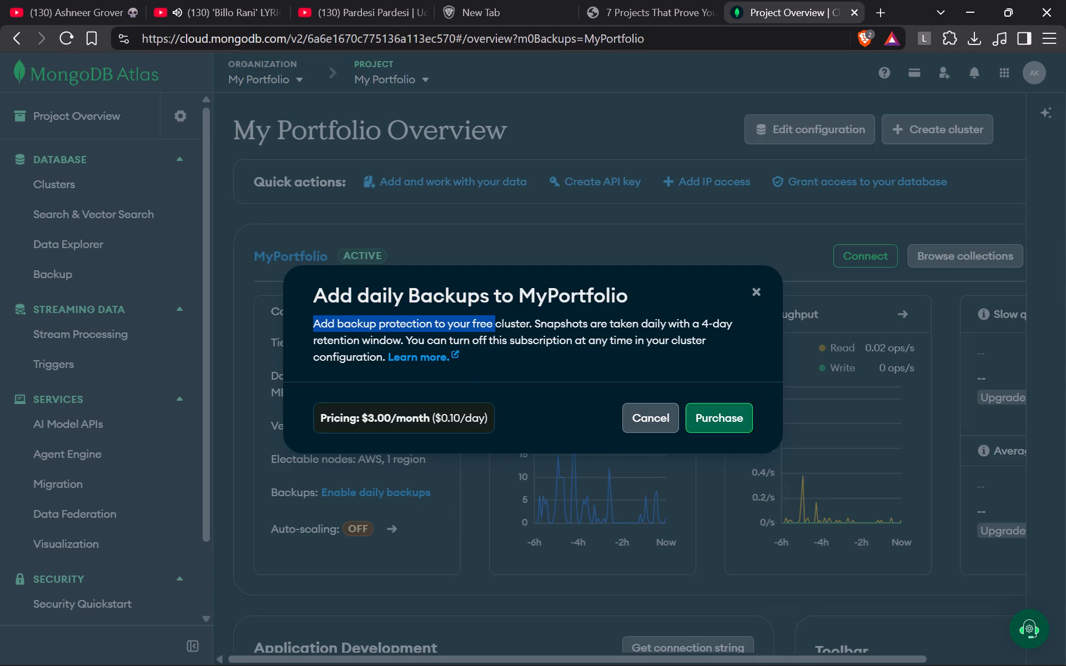
{"action": "left_click", "coordinate": [534, 333]}
{"action": "left_click", "coordinate": [536, 333]}
{"action": "left_click_drag", "start_coordinate": [536, 333], "coordinate": [562, 332]}
{"action": "left_click", "coordinate": [594, 339]}
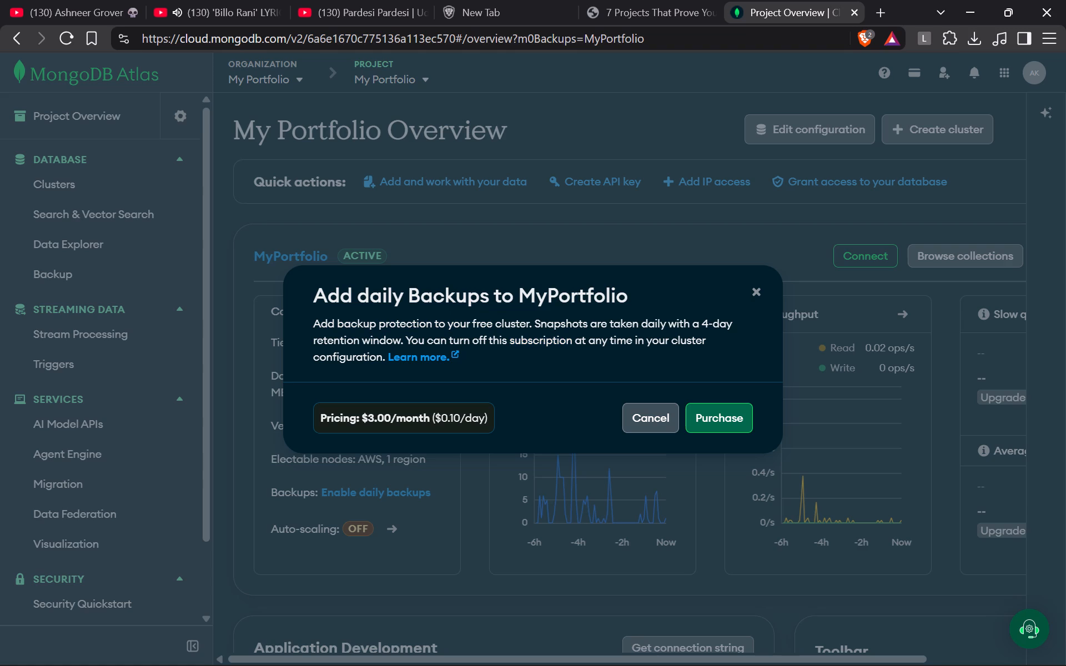
{"action": "left_click", "coordinate": [571, 322]}
{"action": "left_click_drag", "start_coordinate": [571, 322], "coordinate": [666, 322]}
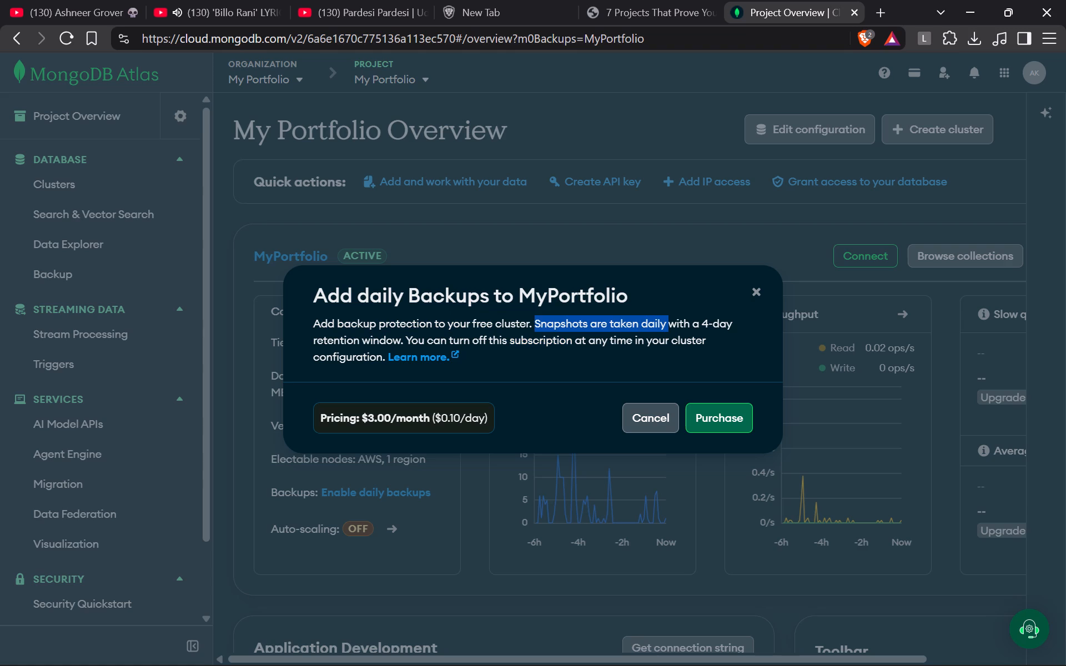
{"action": "left_click", "coordinate": [675, 329]}
{"action": "left_click", "coordinate": [494, 338]}
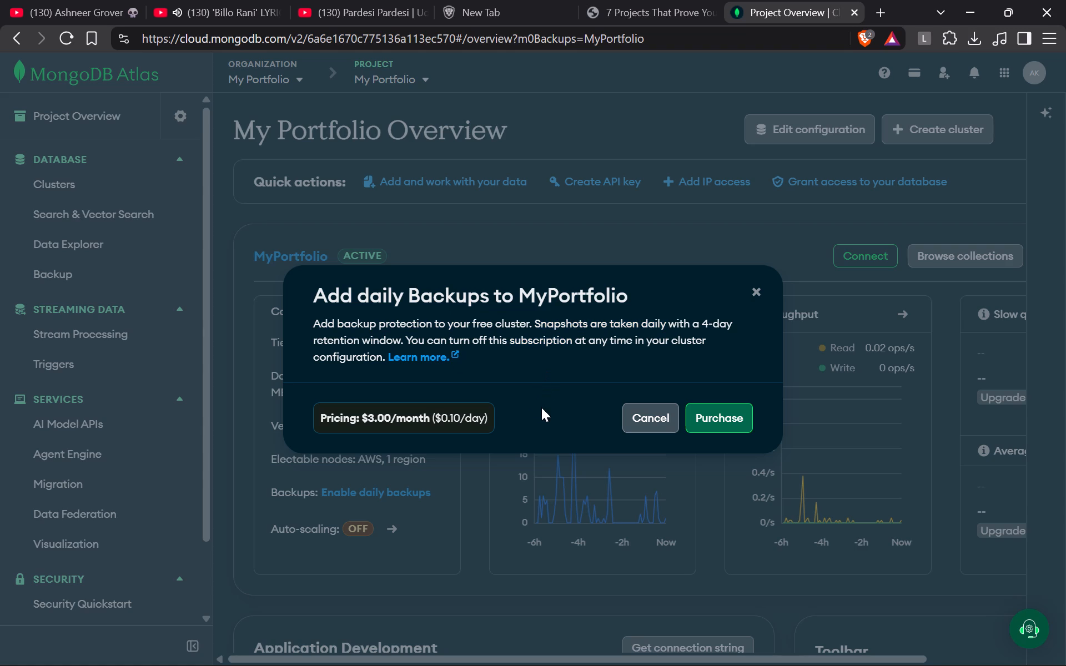
{"action": "left_click", "coordinate": [650, 413]}
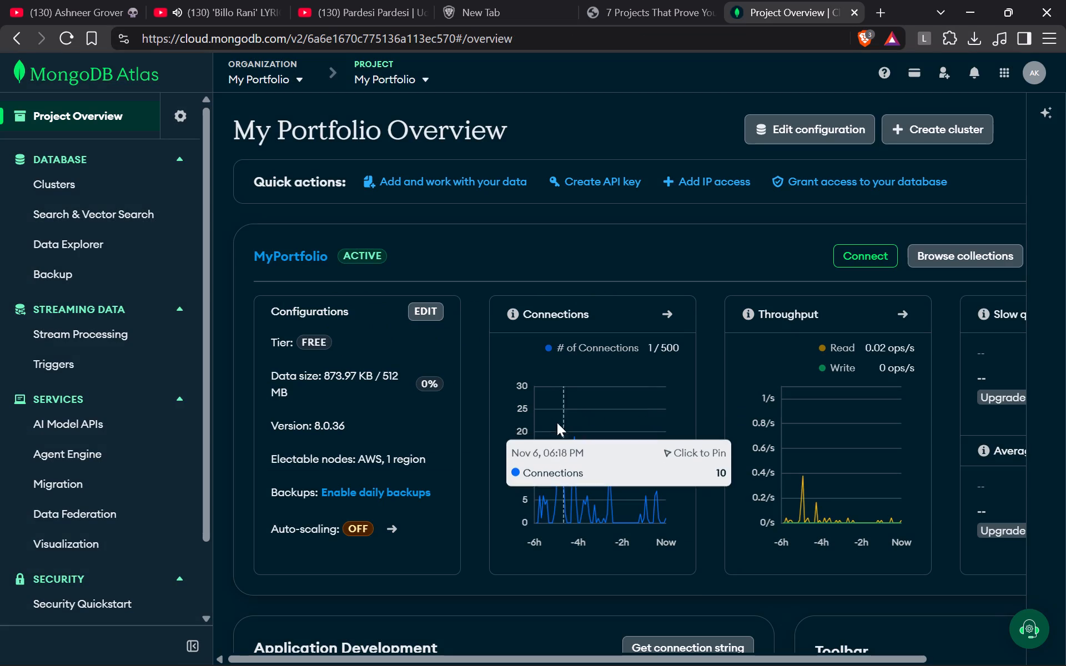
Examine the project overview's cluster configuration, connection and throughput charts, application development and support sections at 90% page zoom.
{"action": "left_click", "coordinate": [408, 395]}
{"action": "left_click", "coordinate": [387, 372]}
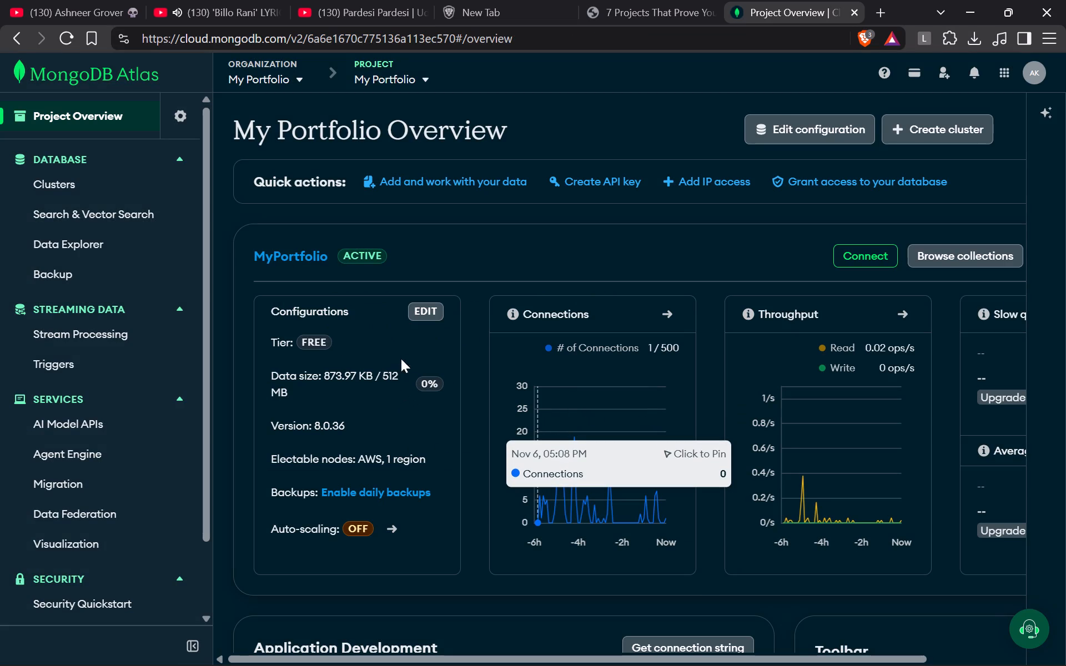
{"action": "scroll", "coordinate": [509, 247], "scroll_direction": "down", "scroll_amount": 2}
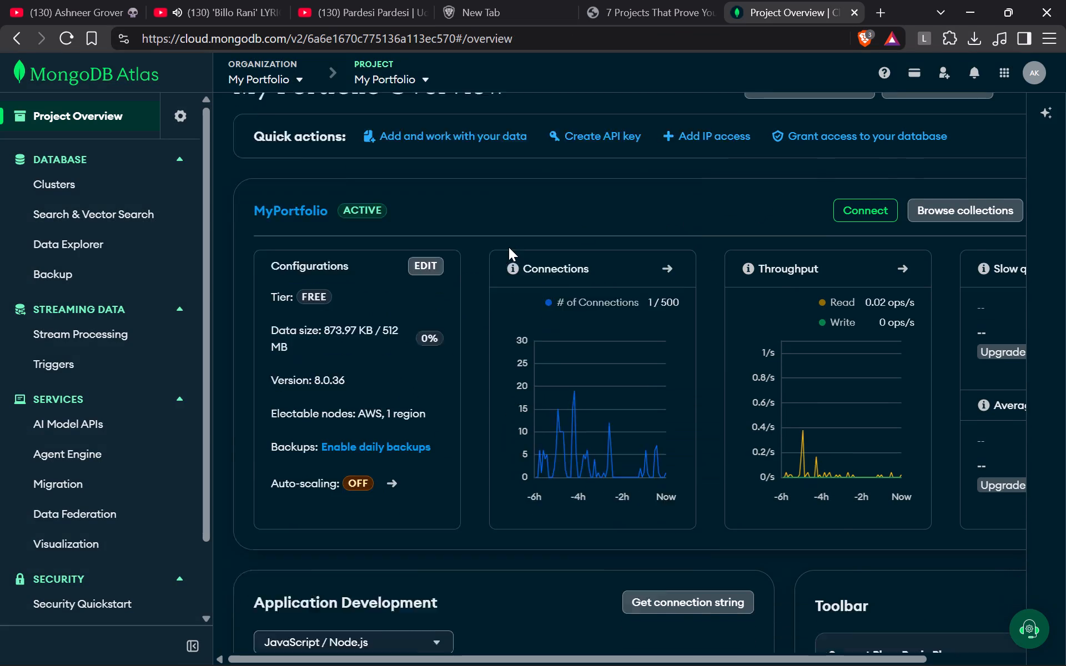
{"action": "scroll", "coordinate": [509, 247], "scroll_direction": "down", "scroll_amount": 3}
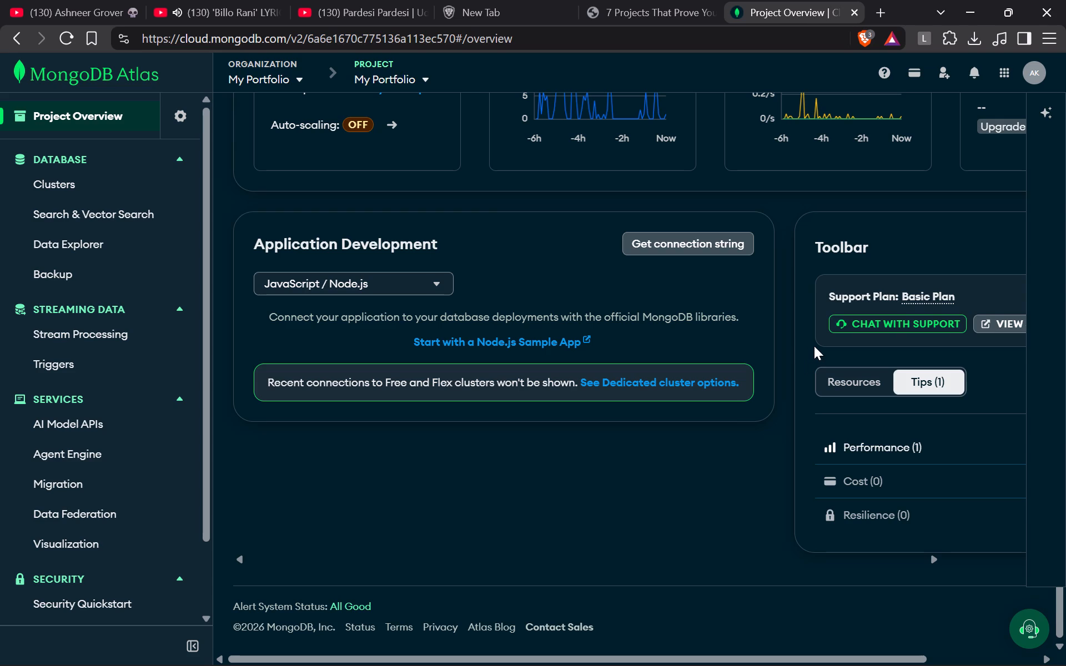
{"action": "key", "text": "ctrl+minus"}
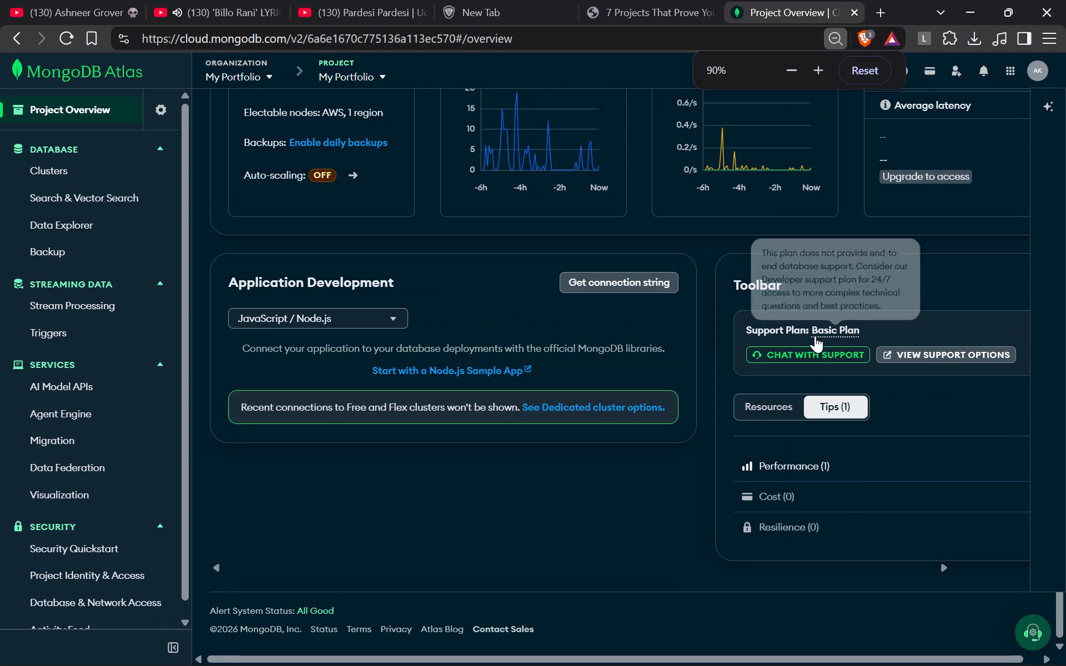
{"action": "scroll", "coordinate": [824, 370], "scroll_direction": "up", "scroll_amount": 2}
{"action": "scroll", "coordinate": [824, 370], "scroll_direction": "down", "scroll_amount": 1}
{"action": "scroll", "coordinate": [824, 370], "scroll_direction": "left", "scroll_amount": 6}
{"action": "scroll", "coordinate": [843, 460], "scroll_direction": "left", "scroll_amount": 1}
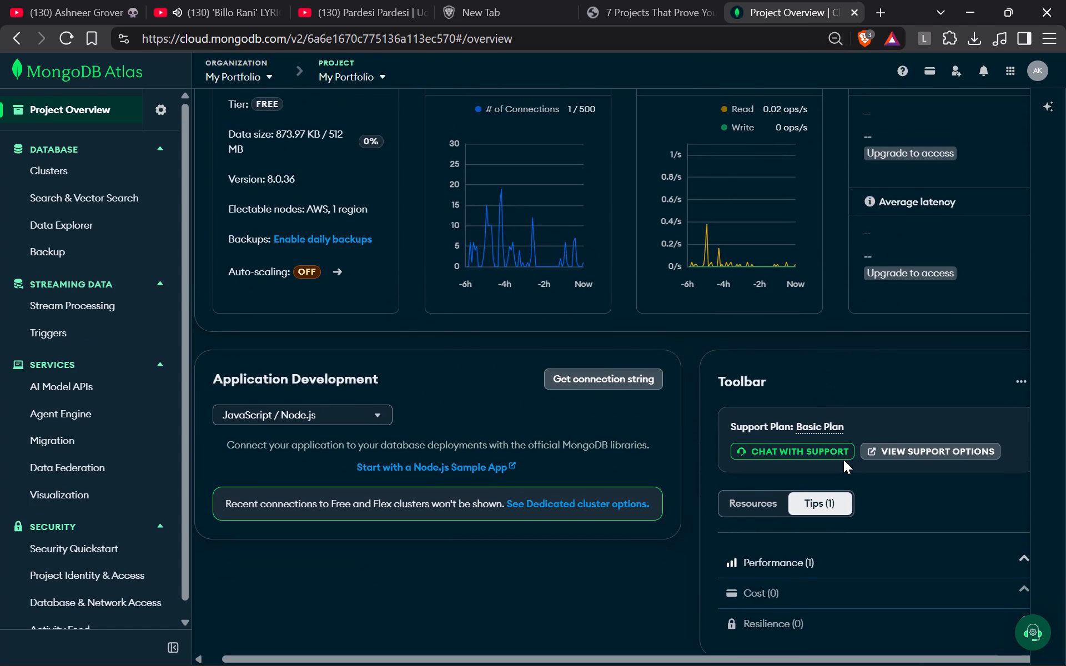
{"action": "scroll", "coordinate": [630, 602], "scroll_direction": "right", "scroll_amount": 1}
{"action": "scroll", "coordinate": [630, 602], "scroll_direction": "up", "scroll_amount": 1}
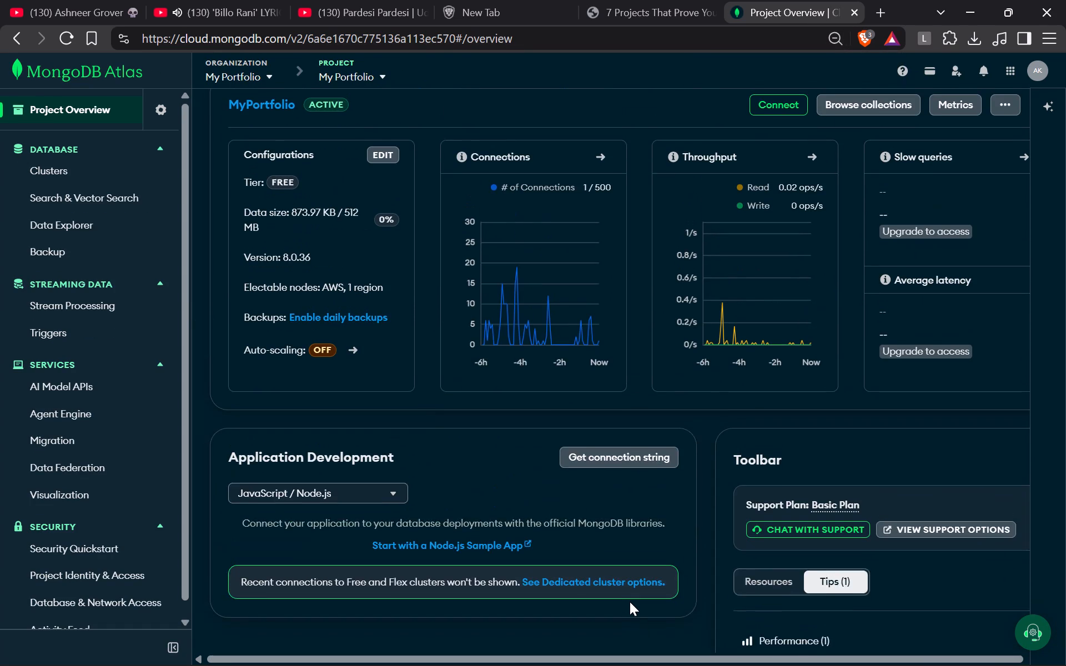
{"action": "scroll", "coordinate": [630, 602], "scroll_direction": "up", "scroll_amount": 1}
{"action": "scroll", "coordinate": [847, 372], "scroll_direction": "left", "scroll_amount": 2}
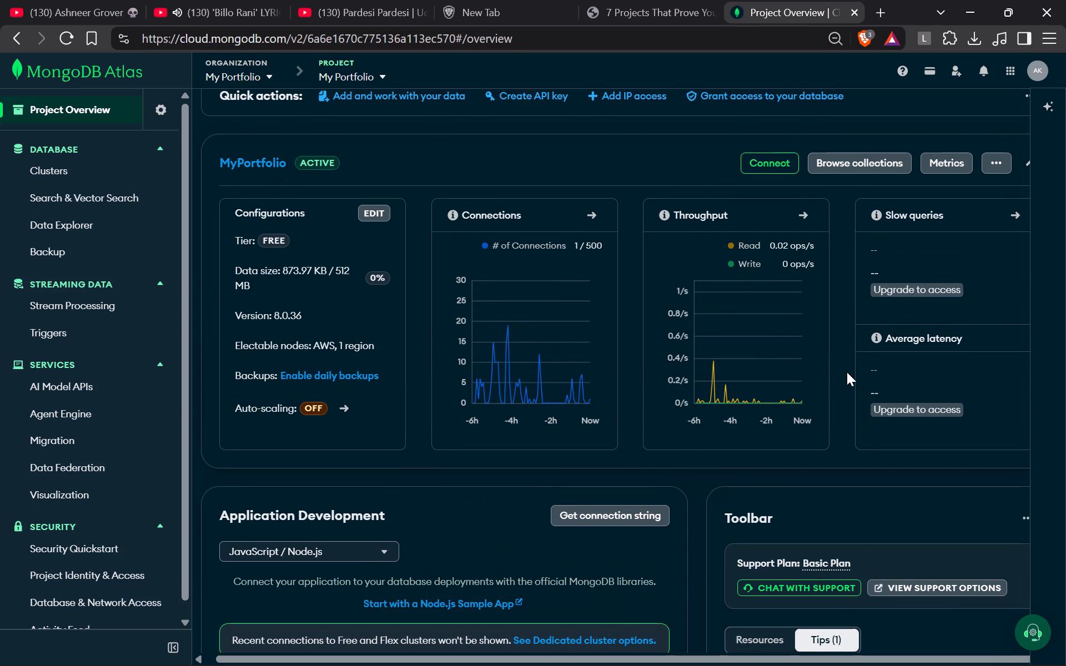
Check the additional actions available for the MyPortfolio cluster and dismiss them without choosing any.
{"action": "left_click", "coordinate": [979, 156]}
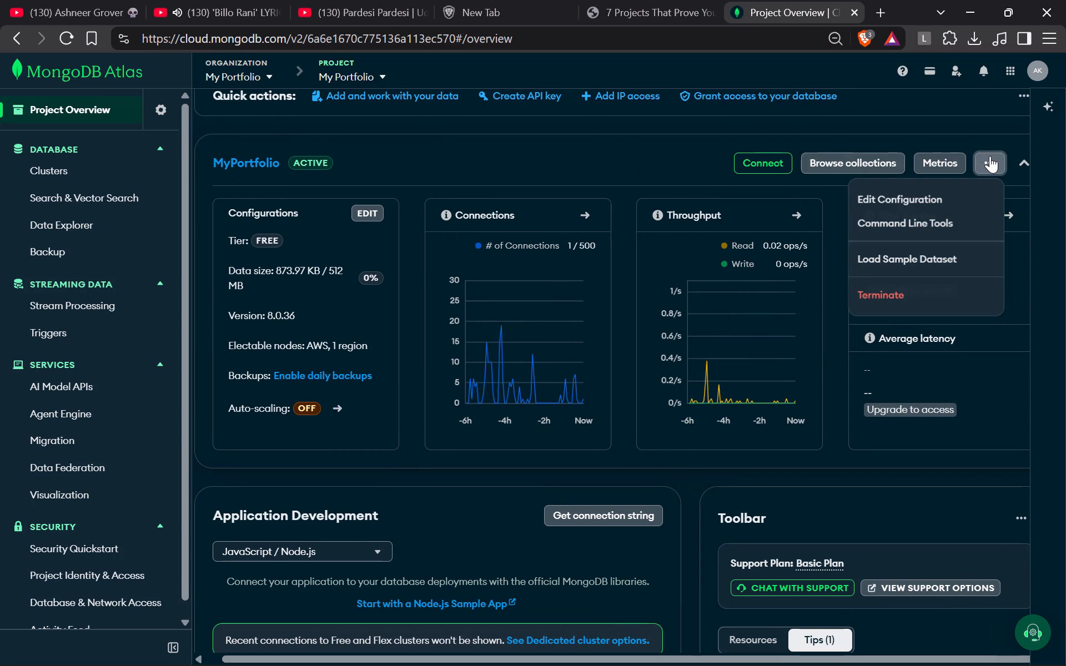
{"action": "left_click", "coordinate": [990, 156]}
Review the rest of the project overview once more, down to the support tips and system status, and return to its top.
{"action": "scroll", "coordinate": [531, 458], "scroll_direction": "right", "scroll_amount": 2}
{"action": "scroll", "coordinate": [531, 458], "scroll_direction": "down", "scroll_amount": 2}
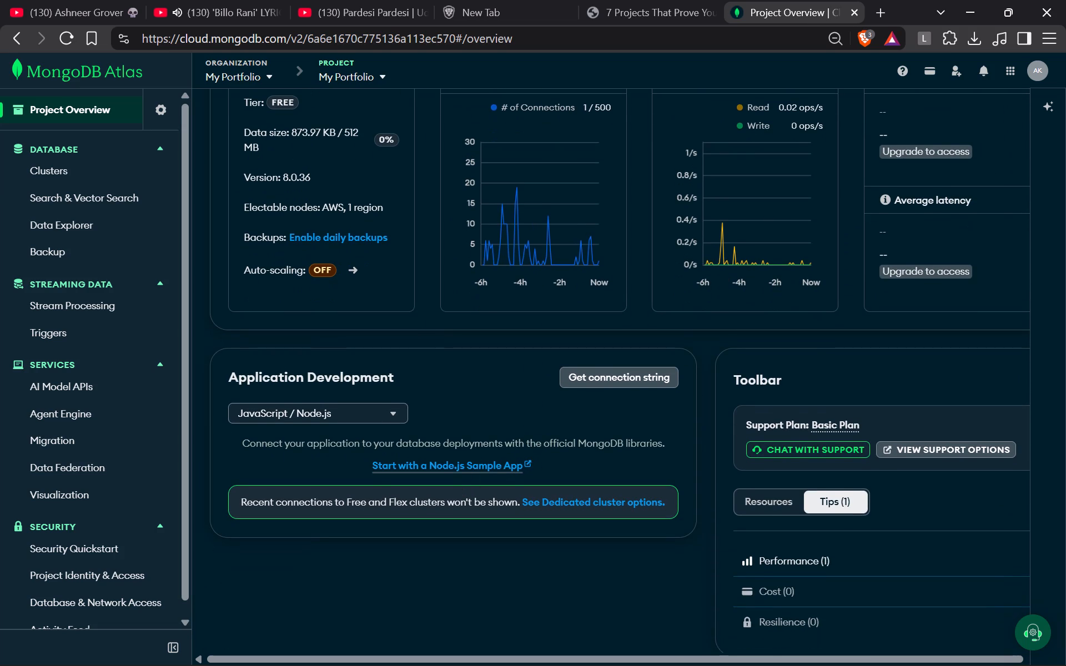
{"action": "scroll", "coordinate": [463, 500], "scroll_direction": "down", "scroll_amount": 3}
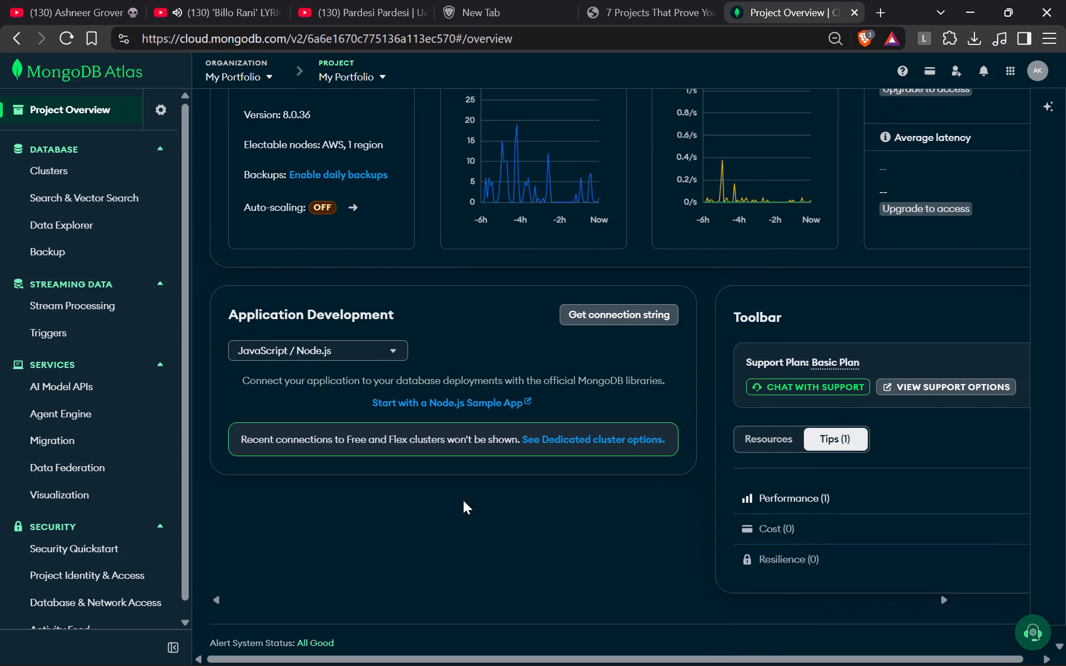
{"action": "scroll", "coordinate": [463, 500], "scroll_direction": "down", "scroll_amount": 2}
{"action": "scroll", "coordinate": [463, 500], "scroll_direction": "up", "scroll_amount": 5}
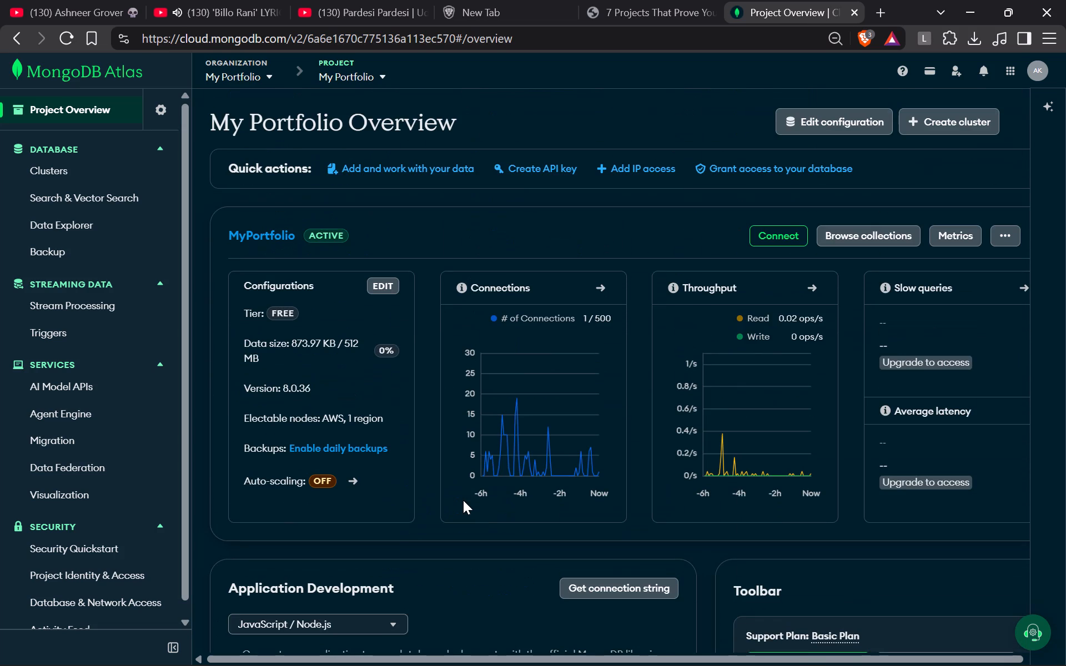
{"action": "scroll", "coordinate": [463, 500], "scroll_direction": "up", "scroll_amount": 4}
{"action": "scroll", "coordinate": [147, 223], "scroll_direction": "down", "scroll_amount": 3}
{"action": "scroll", "coordinate": [147, 223], "scroll_direction": "up", "scroll_amount": 1}
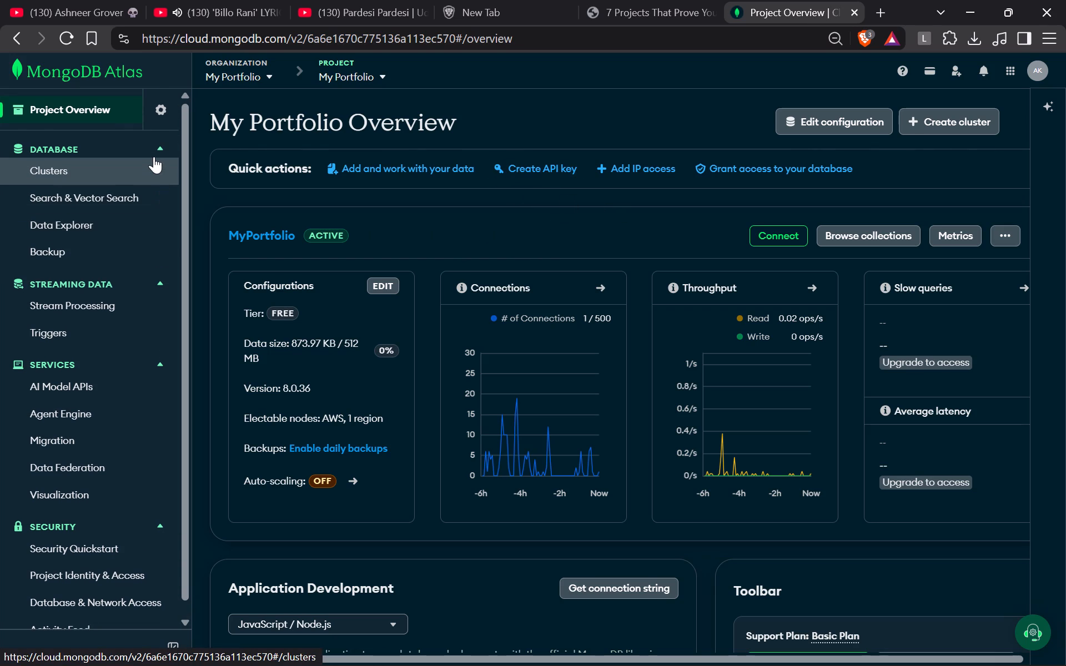
Open the project's Backup page and read through the continuous cloud backup features, pricing and example charges.
{"action": "left_click", "coordinate": [155, 239]}
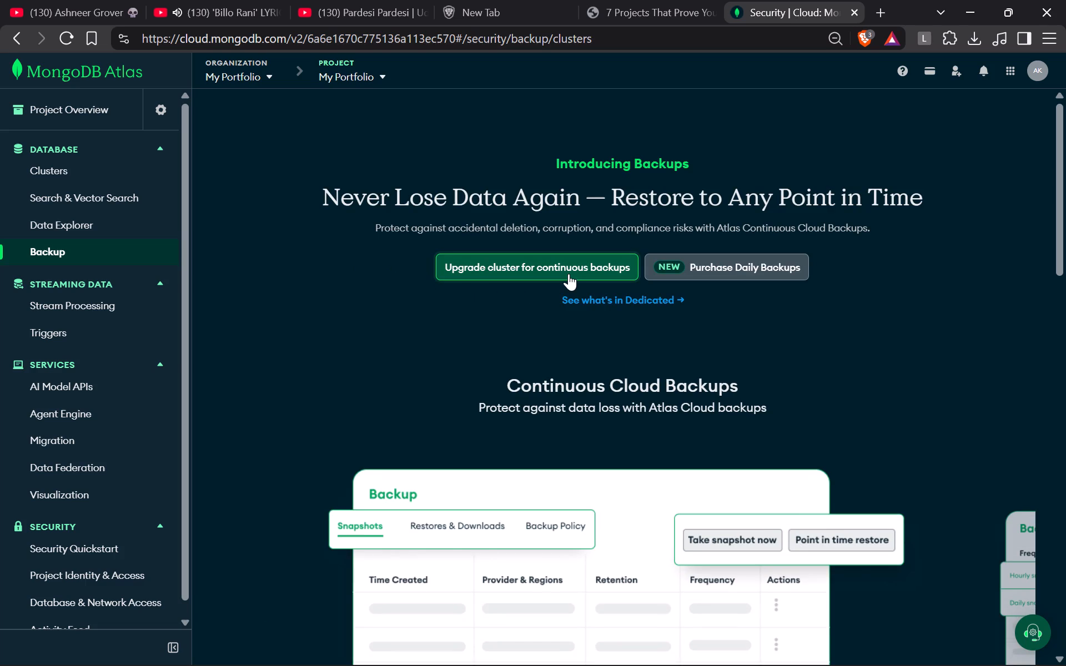
{"action": "scroll", "coordinate": [621, 296], "scroll_direction": "down", "scroll_amount": 3}
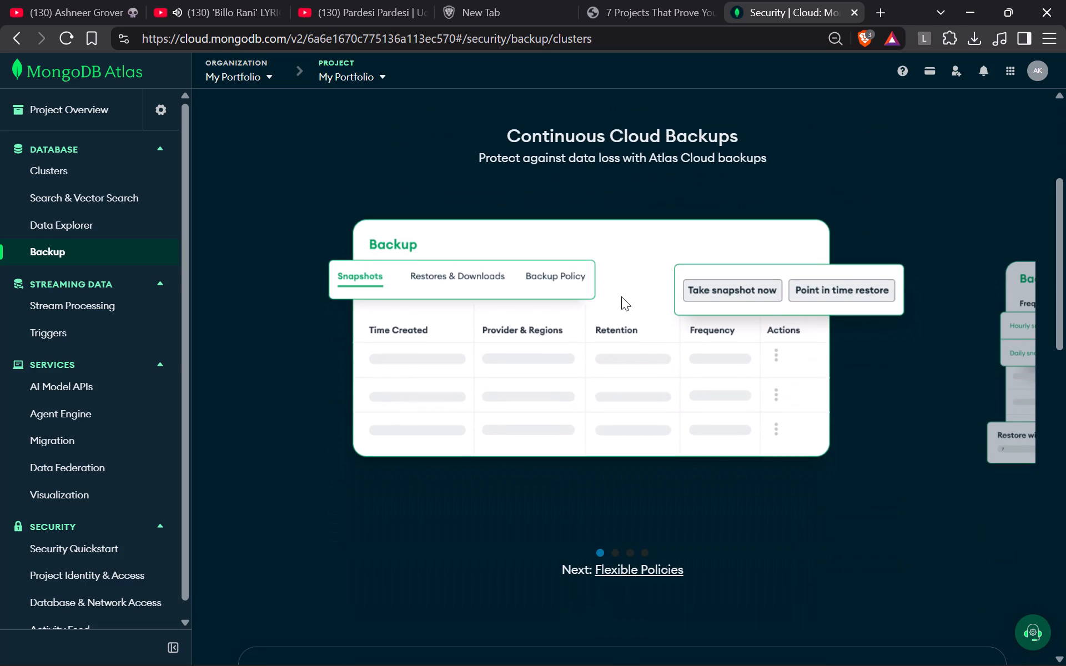
{"action": "scroll", "coordinate": [621, 296], "scroll_direction": "down", "scroll_amount": 10}
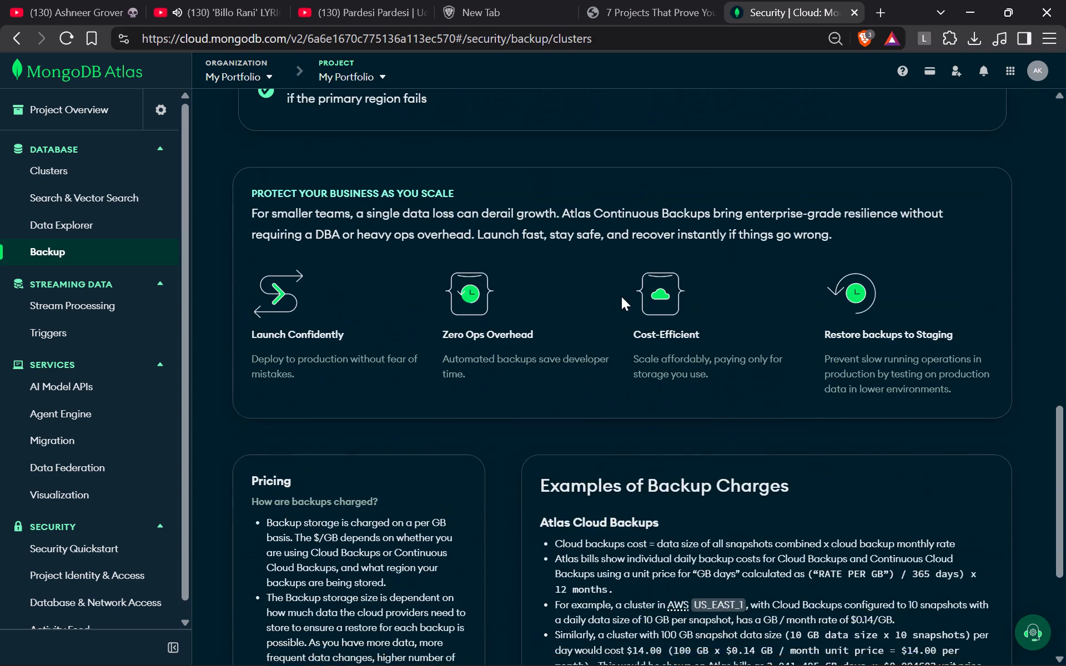
{"action": "scroll", "coordinate": [621, 296], "scroll_direction": "down", "scroll_amount": 10}
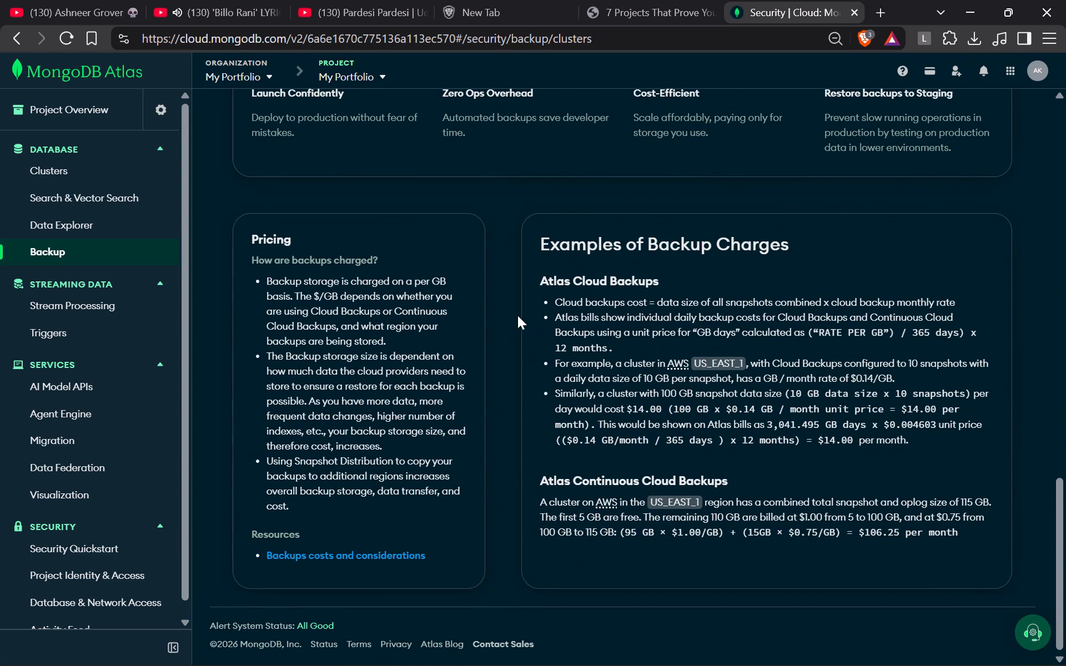
{"action": "scroll", "coordinate": [576, 333], "scroll_direction": "up", "scroll_amount": 12}
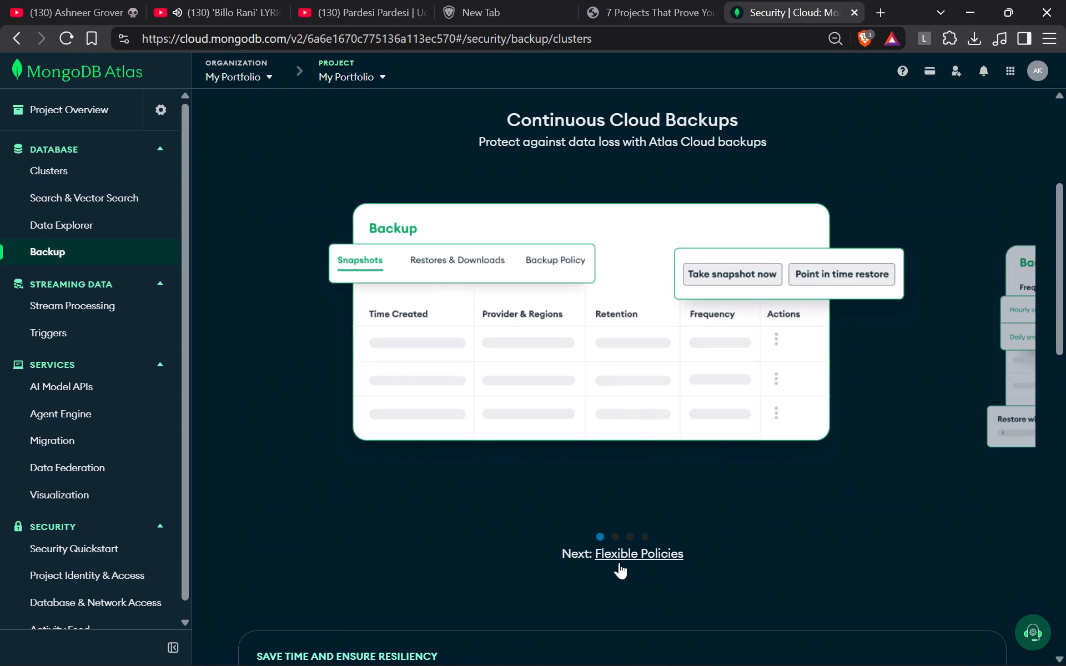
{"action": "left_click_drag", "start_coordinate": [760, 382], "coordinate": [543, 382]}
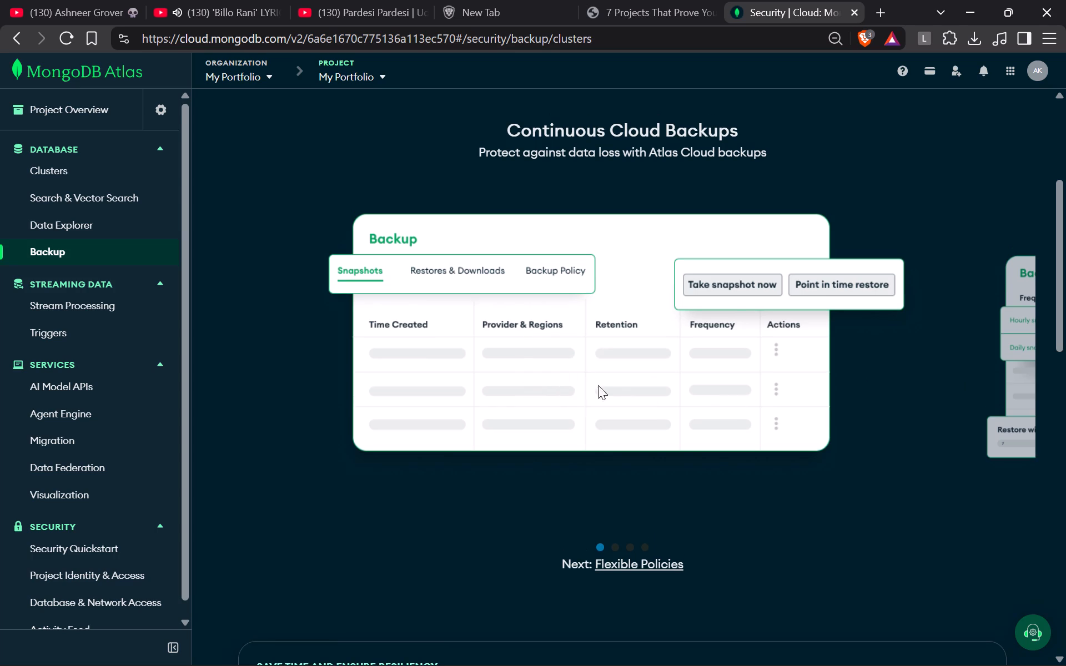
{"action": "scroll", "coordinate": [757, 398], "scroll_direction": "up", "scroll_amount": 7}
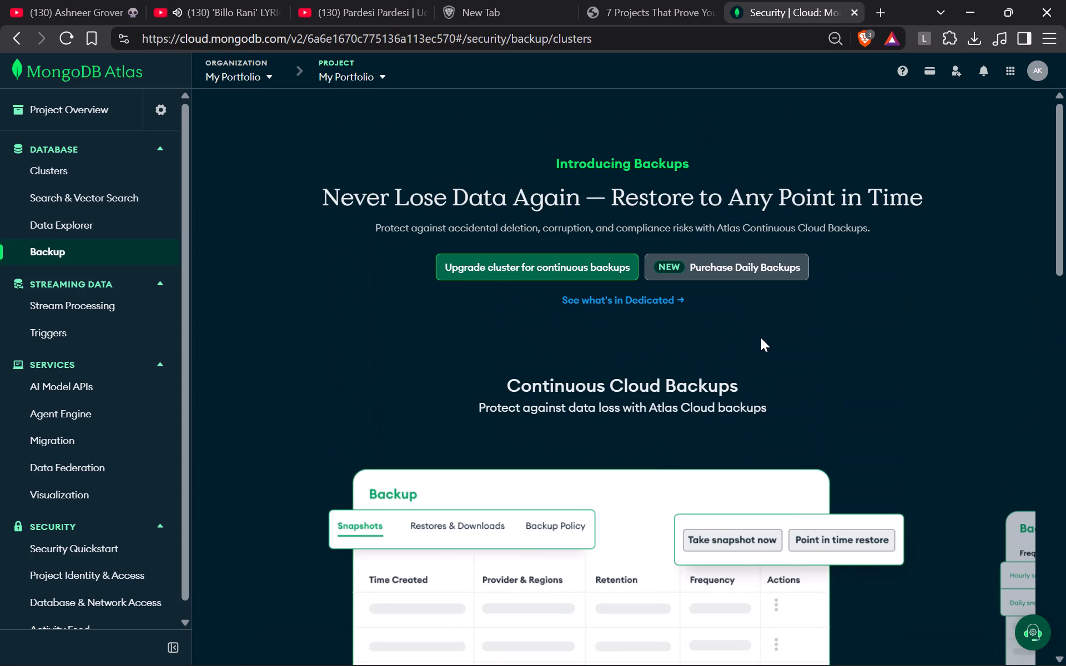
{"action": "scroll", "coordinate": [669, 188], "scroll_direction": "up", "scroll_amount": 3}
{"action": "scroll", "coordinate": [480, 147], "scroll_direction": "up", "scroll_amount": 4}
{"action": "scroll", "coordinate": [89, 173], "scroll_direction": "up", "scroll_amount": 1}
Open the project's Clusters page and view the MyPortfolio cluster's details.
{"action": "left_click", "coordinate": [89, 173]}
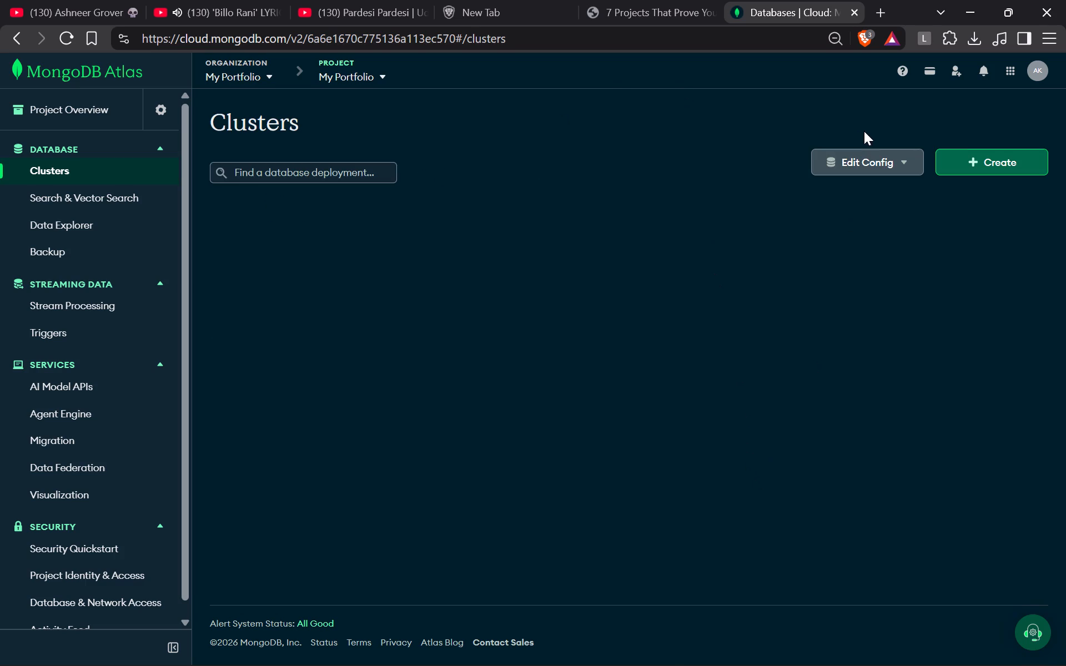
{"action": "scroll", "coordinate": [673, 304], "scroll_direction": "up", "scroll_amount": 1}
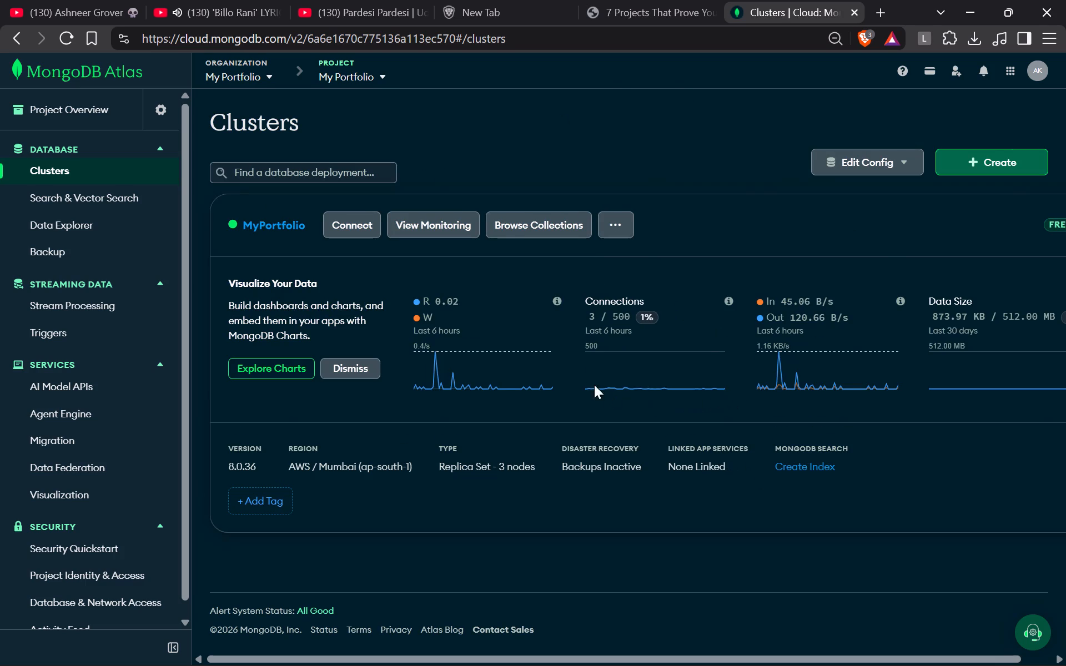
Open the portfolio website ankeshcodes.me in a new tab.
{"action": "left_click", "coordinate": [875, 10]}
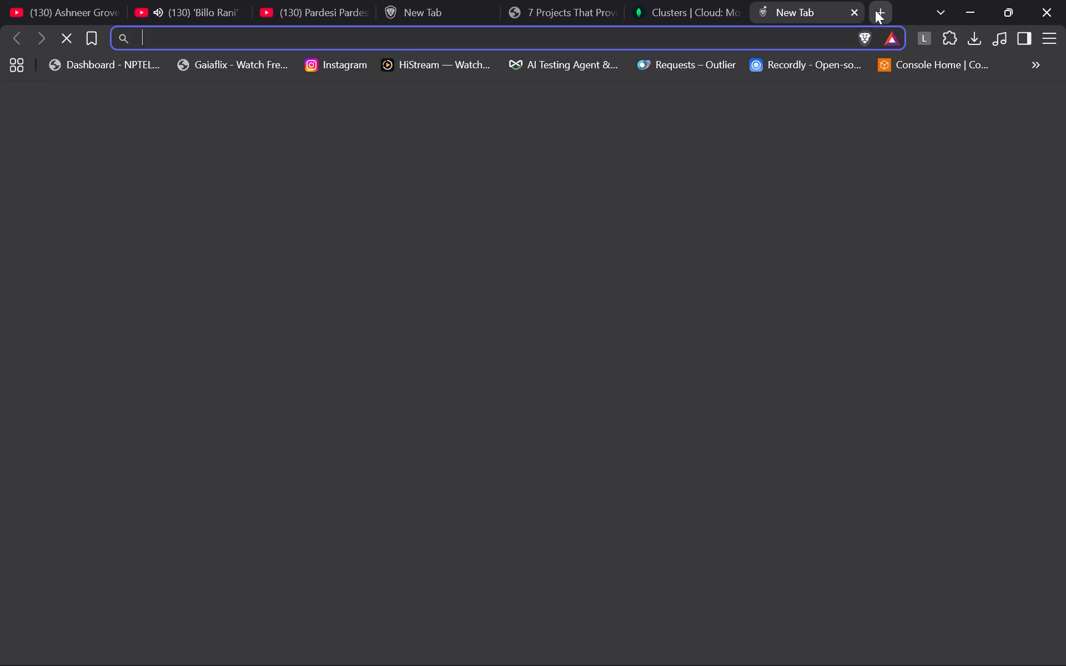
{"action": "type", "text": "ankesh"}
{"action": "key", "text": "Return"}
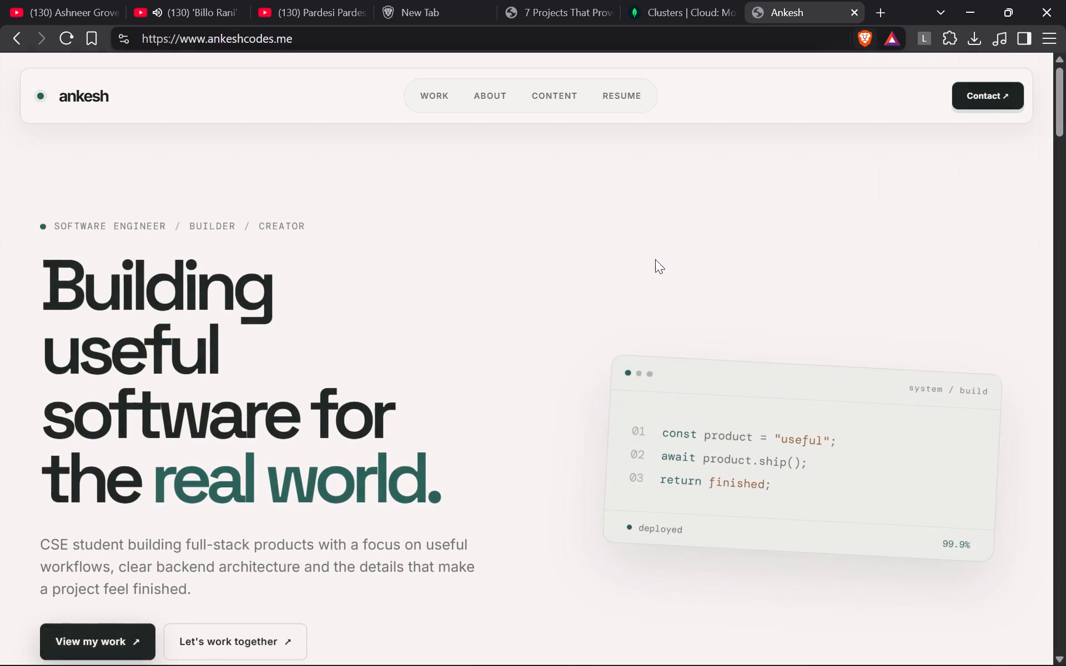
Look through the portfolio home page from the projects down to the contact section, and return to its top.
{"action": "scroll", "coordinate": [575, 264], "scroll_direction": "down", "scroll_amount": 17}
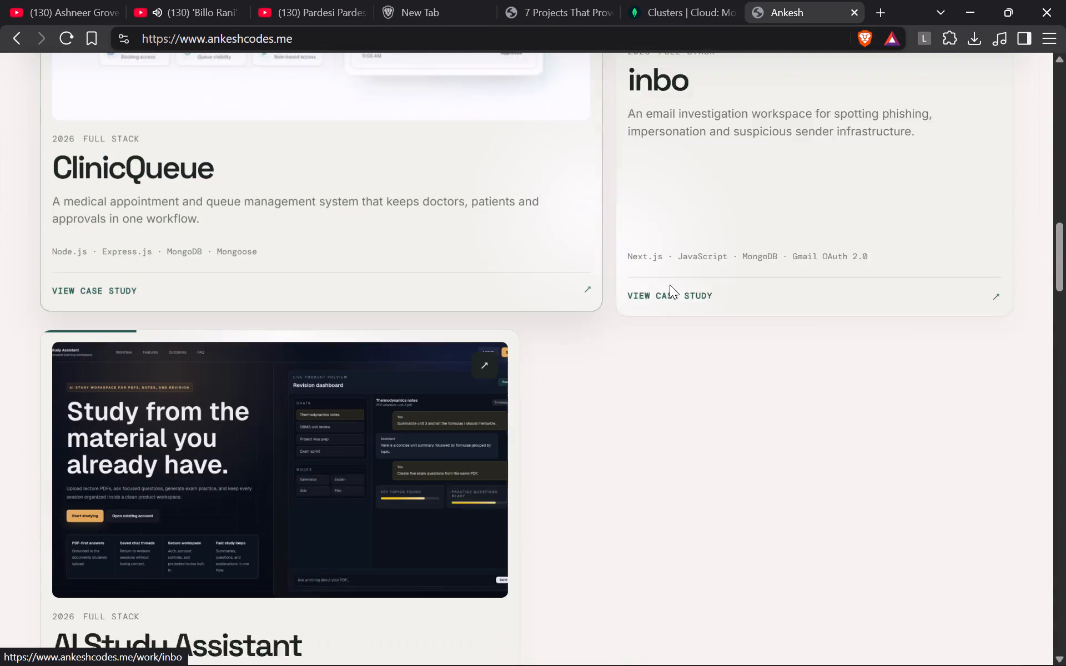
{"action": "scroll", "coordinate": [599, 370], "scroll_direction": "down", "scroll_amount": 14}
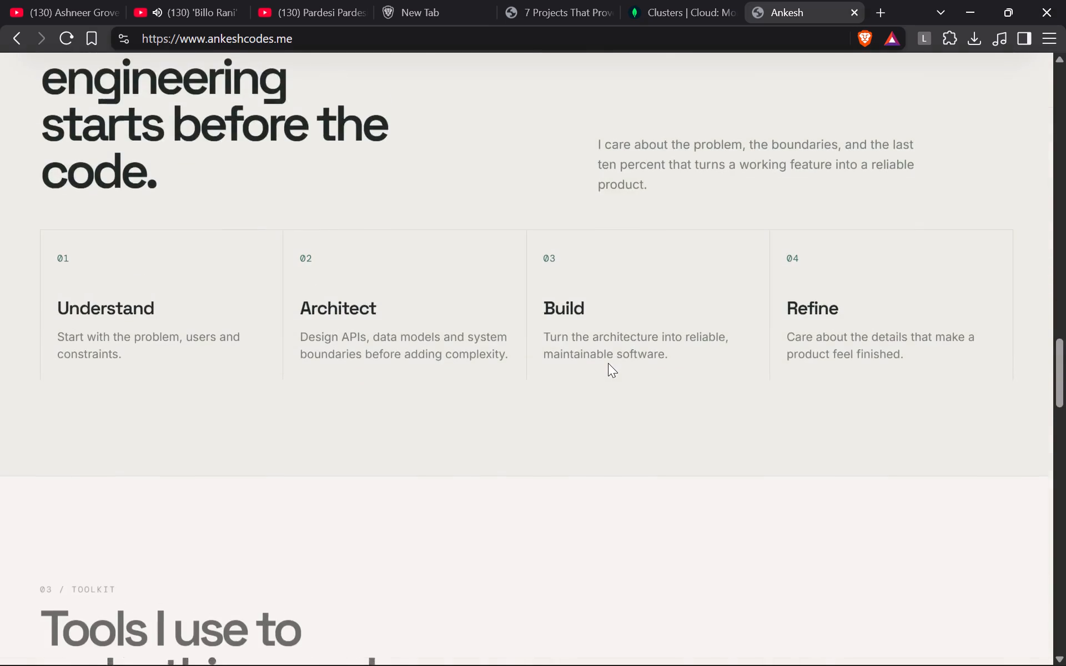
{"action": "scroll", "coordinate": [608, 363], "scroll_direction": "down", "scroll_amount": 16}
{"action": "scroll", "coordinate": [608, 363], "scroll_direction": "down", "scroll_amount": 6}
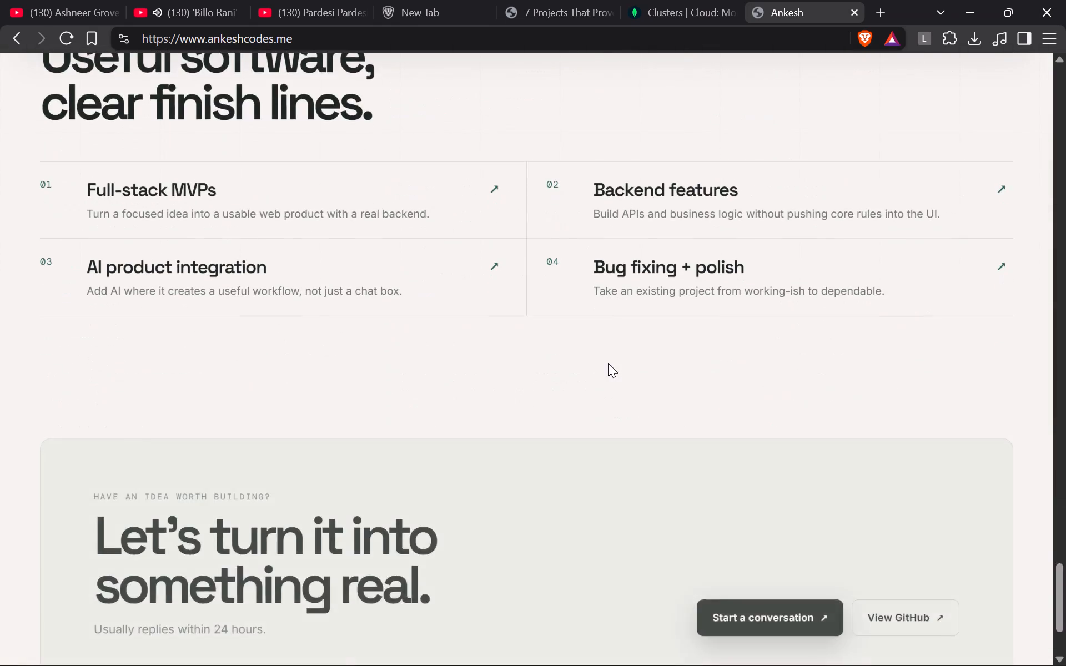
{"action": "scroll", "coordinate": [608, 363], "scroll_direction": "down", "scroll_amount": 12}
{"action": "scroll", "coordinate": [608, 363], "scroll_direction": "up", "scroll_amount": 10}
{"action": "scroll", "coordinate": [608, 363], "scroll_direction": "down", "scroll_amount": 1}
{"action": "scroll", "coordinate": [608, 363], "scroll_direction": "up", "scroll_amount": 7}
{"action": "scroll", "coordinate": [608, 363], "scroll_direction": "down", "scroll_amount": 1}
{"action": "scroll", "coordinate": [608, 363], "scroll_direction": "up", "scroll_amount": 5}
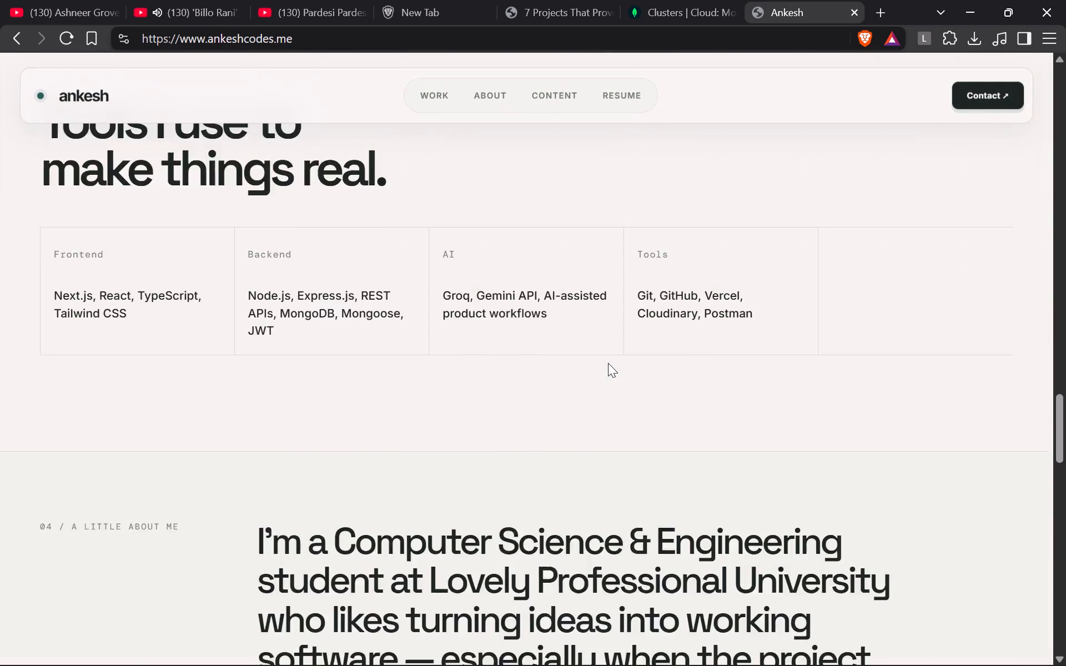
{"action": "scroll", "coordinate": [608, 363], "scroll_direction": "up", "scroll_amount": 20}
{"action": "scroll", "coordinate": [608, 363], "scroll_direction": "up", "scroll_amount": 19}
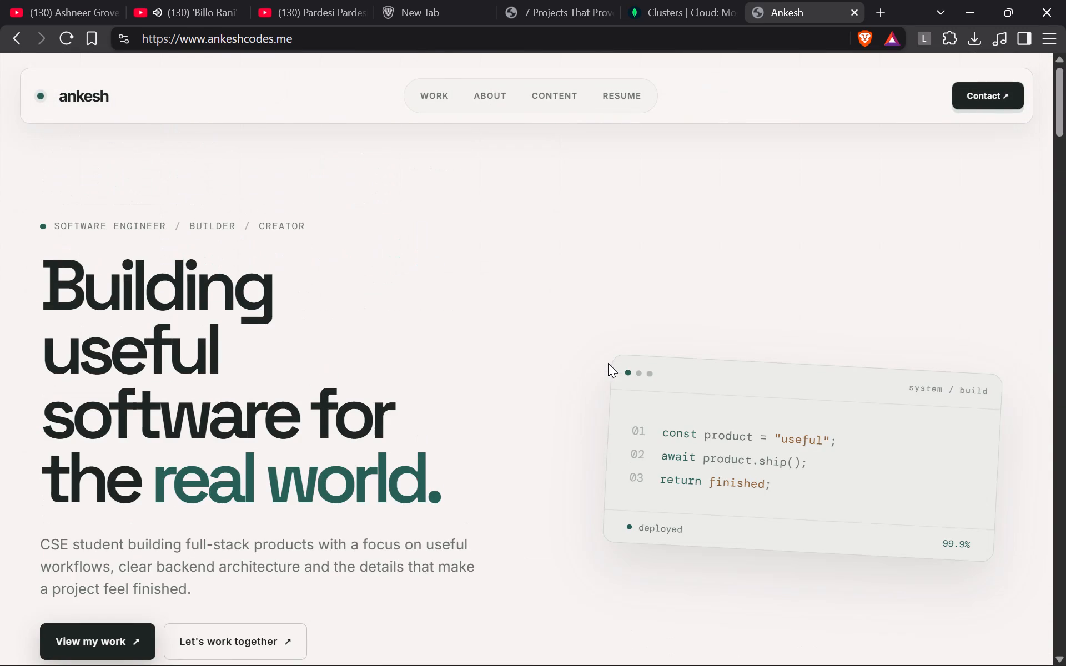
{"action": "scroll", "coordinate": [608, 363], "scroll_direction": "up", "scroll_amount": 10}
Search the web for canva in a new tab and open the Canva home page.
{"action": "left_click", "coordinate": [882, 9]}
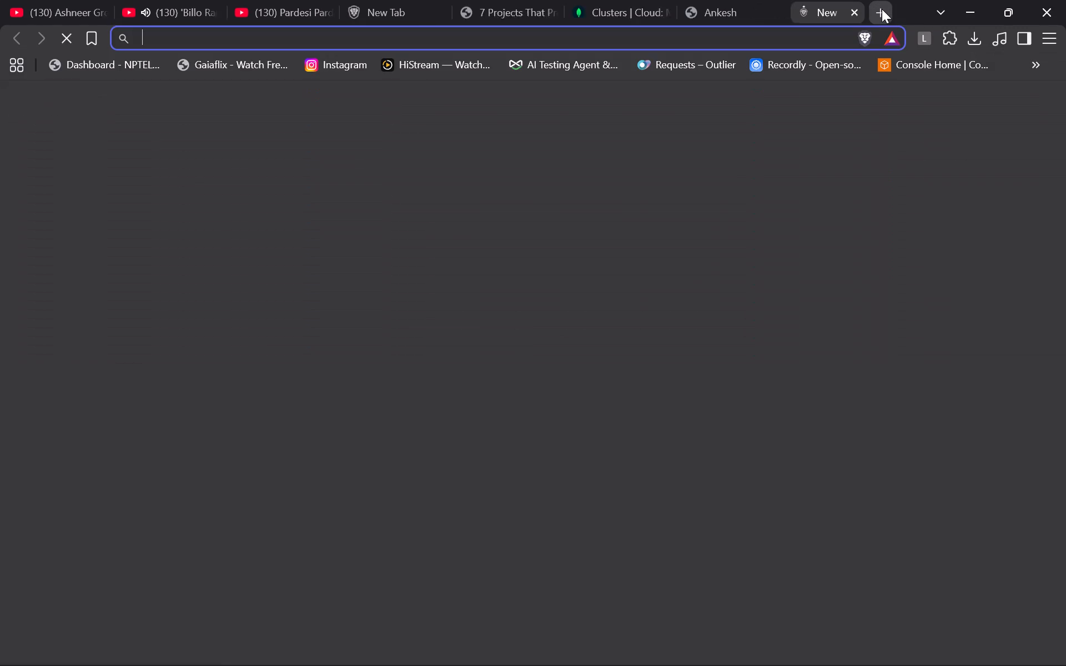
{"action": "type", "text": "can"}
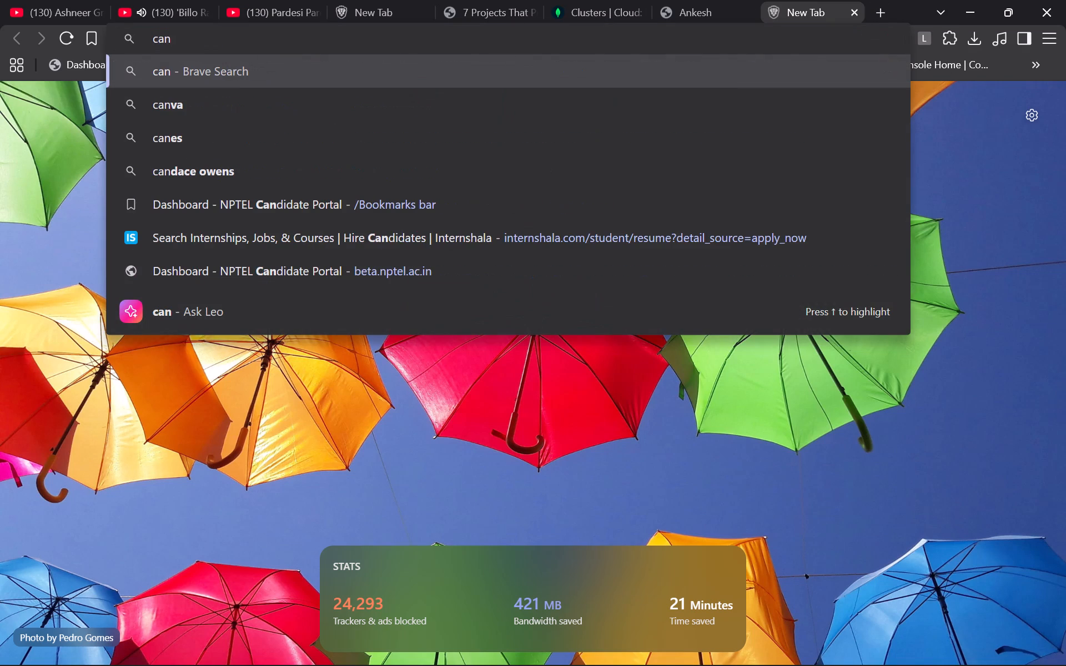
{"action": "type", "text": "va"}
{"action": "key", "text": "Return"}
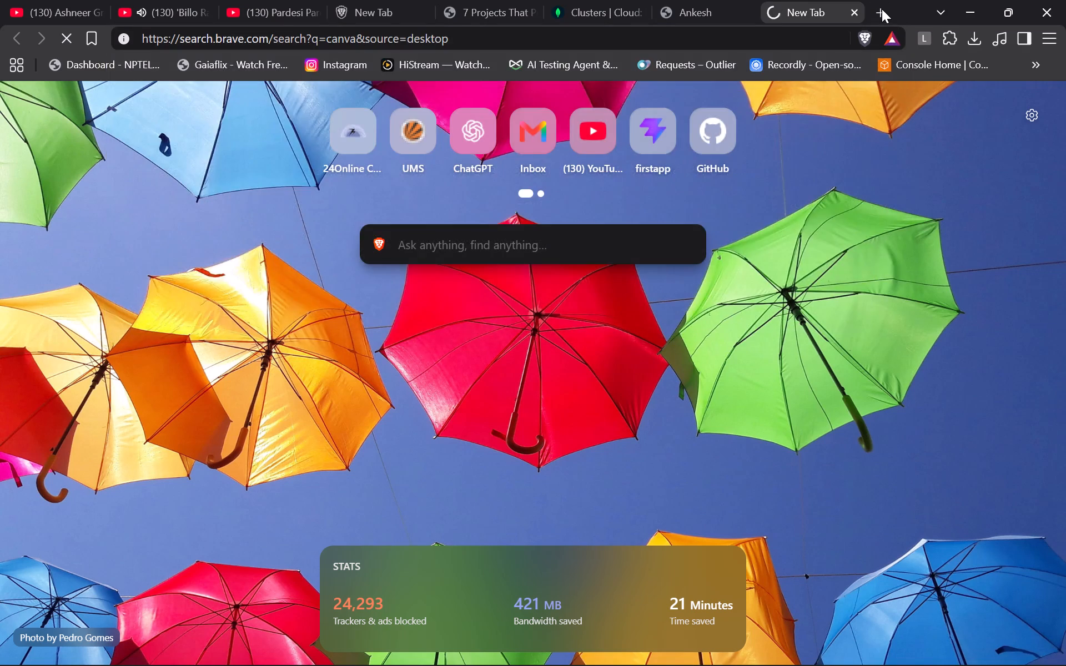
{"action": "left_click", "coordinate": [329, 217]}
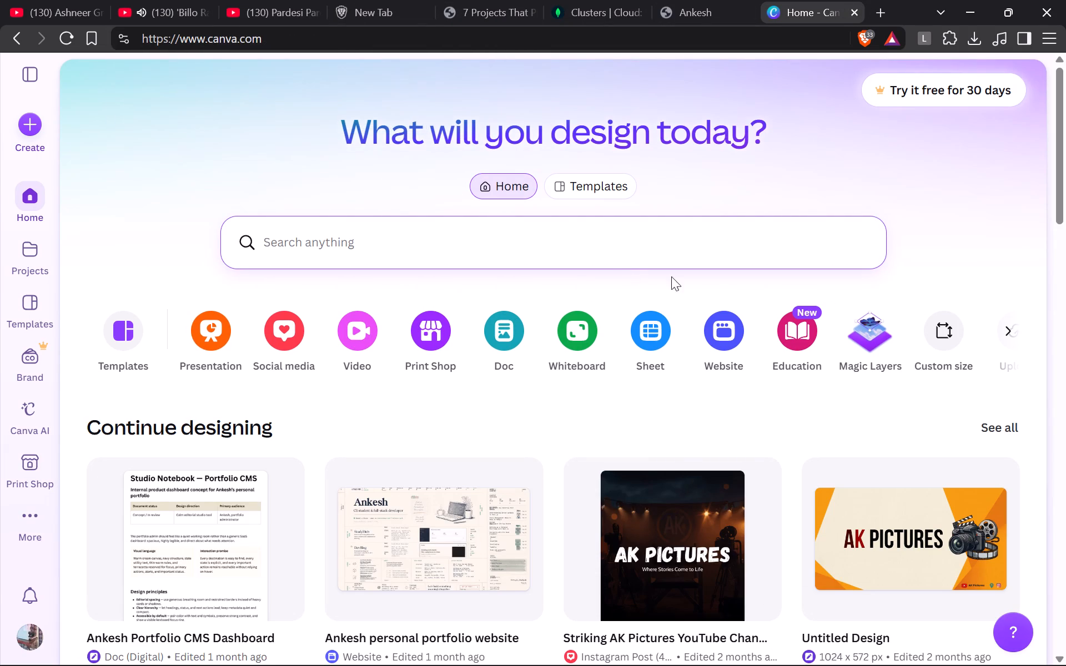
Browse the Canva home page's recent designs, suggested templates, template categories, and frequently used and popular design types.
{"action": "scroll", "coordinate": [682, 296], "scroll_direction": "down", "scroll_amount": 3}
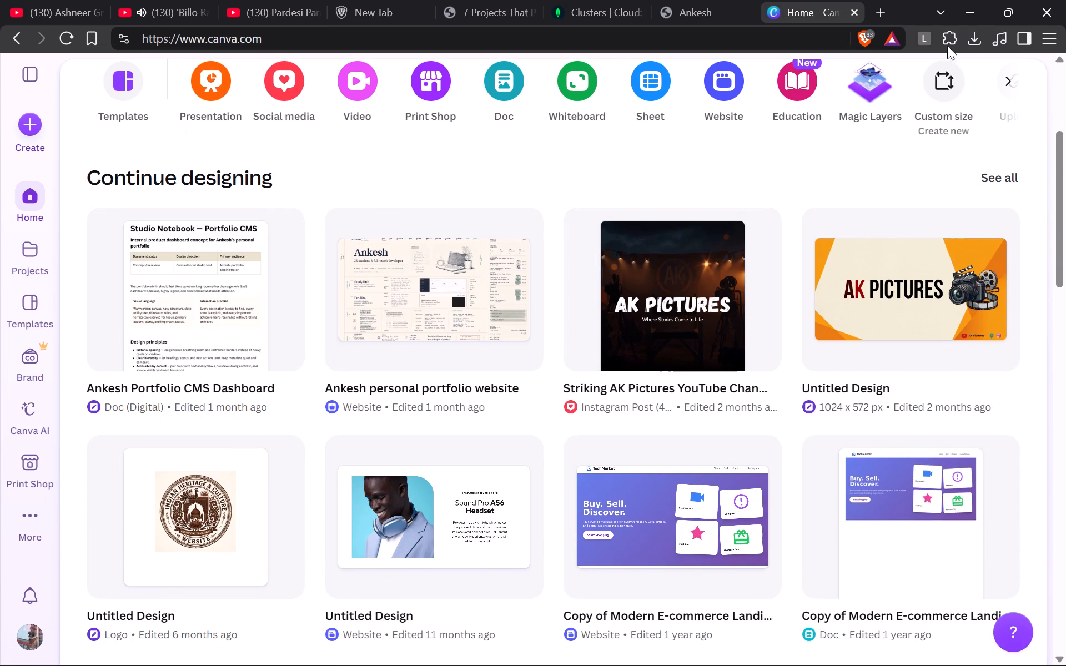
{"action": "left_click", "coordinate": [992, 39]}
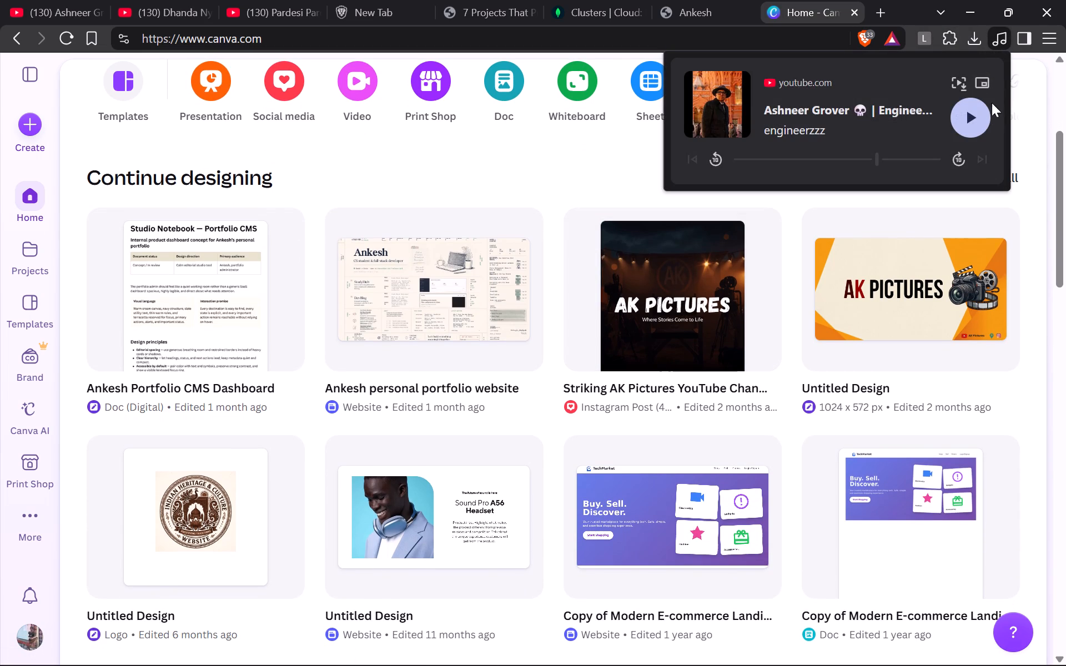
{"action": "left_click", "coordinate": [1017, 80]}
{"action": "scroll", "coordinate": [1010, 118], "scroll_direction": "up", "scroll_amount": 1}
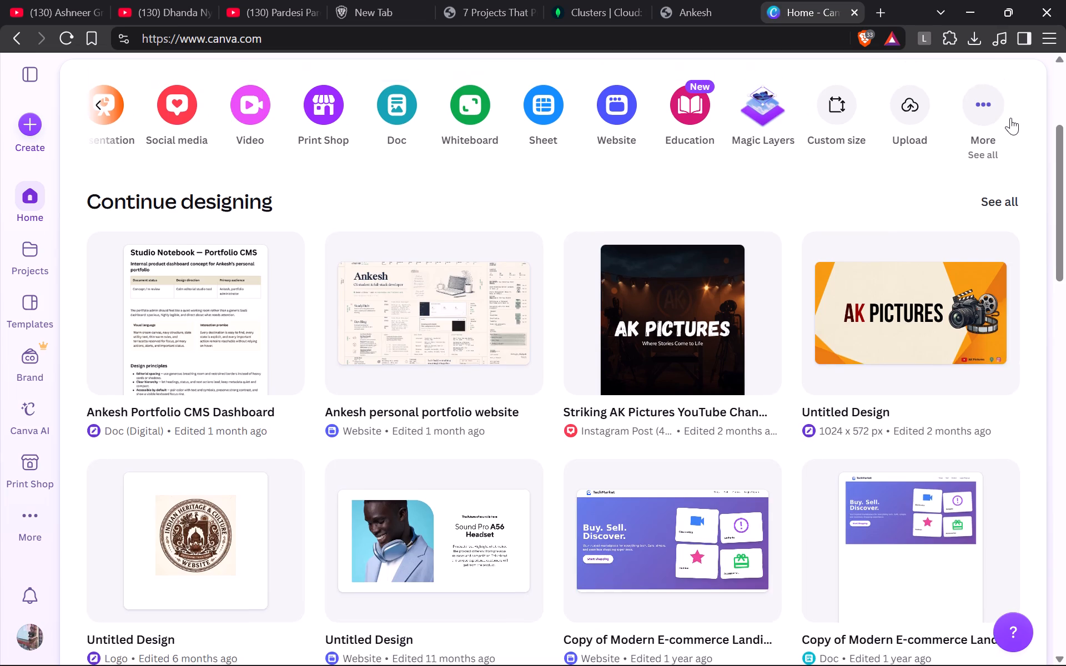
{"action": "scroll", "coordinate": [1010, 118], "scroll_direction": "up", "scroll_amount": 1}
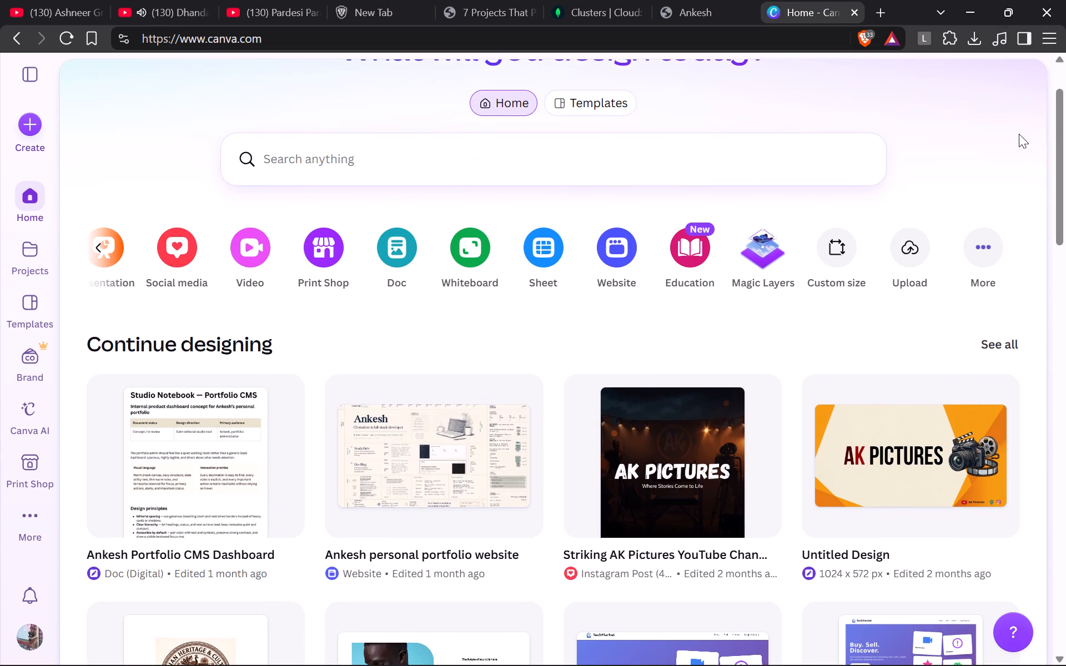
{"action": "scroll", "coordinate": [1014, 170], "scroll_direction": "down", "scroll_amount": 2}
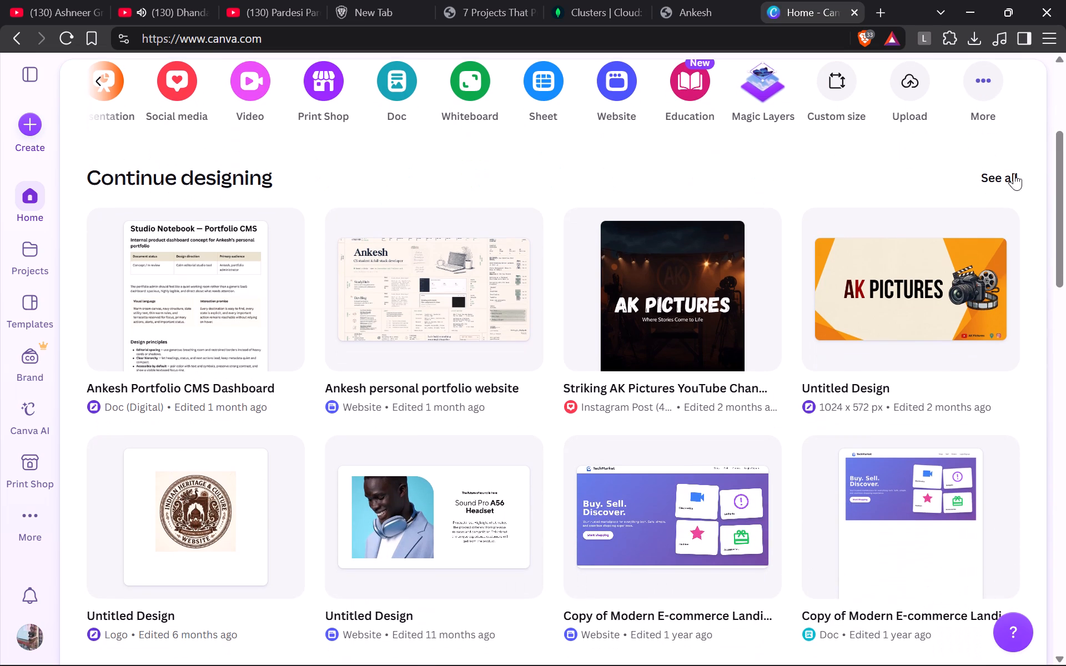
{"action": "scroll", "coordinate": [1017, 198], "scroll_direction": "down", "scroll_amount": 7}
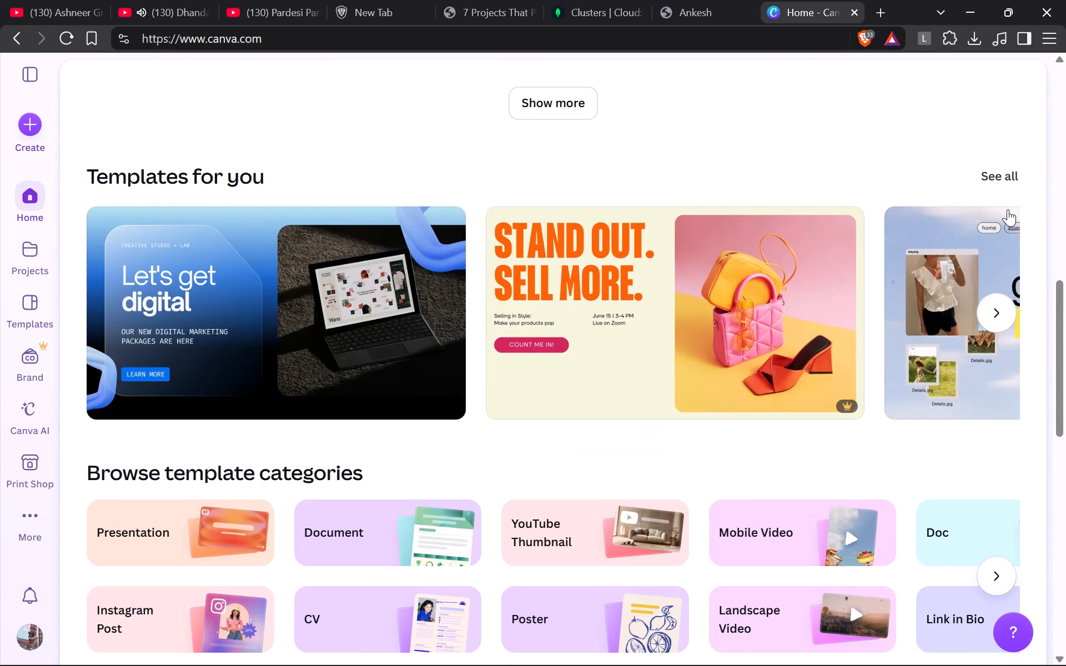
{"action": "scroll", "coordinate": [767, 249], "scroll_direction": "down", "scroll_amount": 5}
{"action": "scroll", "coordinate": [777, 347], "scroll_direction": "up", "scroll_amount": 1}
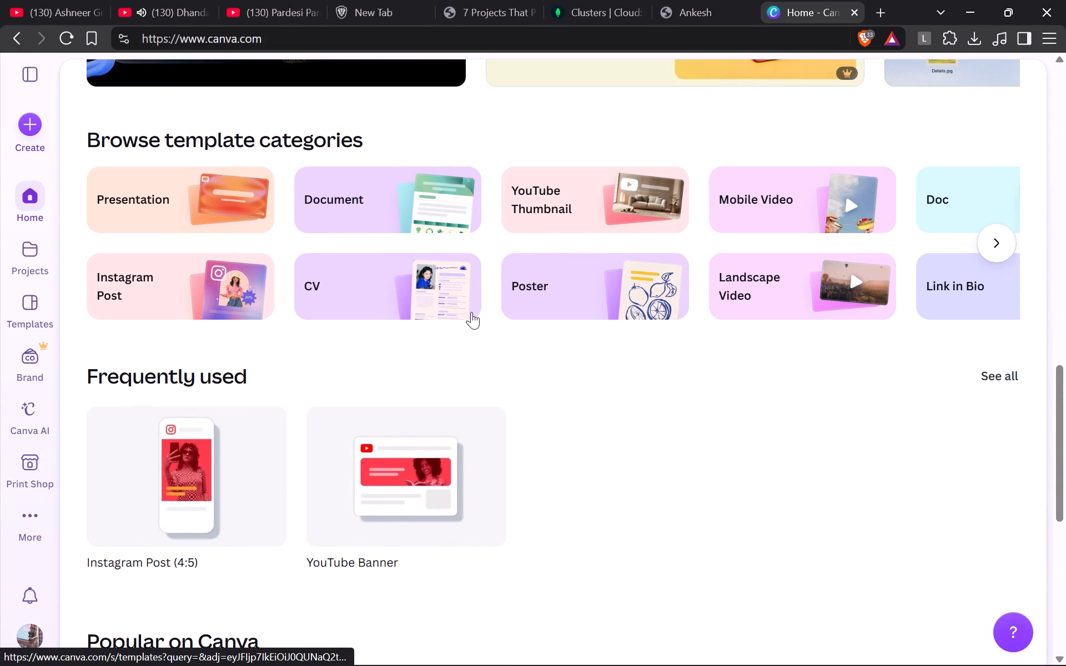
{"action": "left_click", "coordinate": [998, 234]}
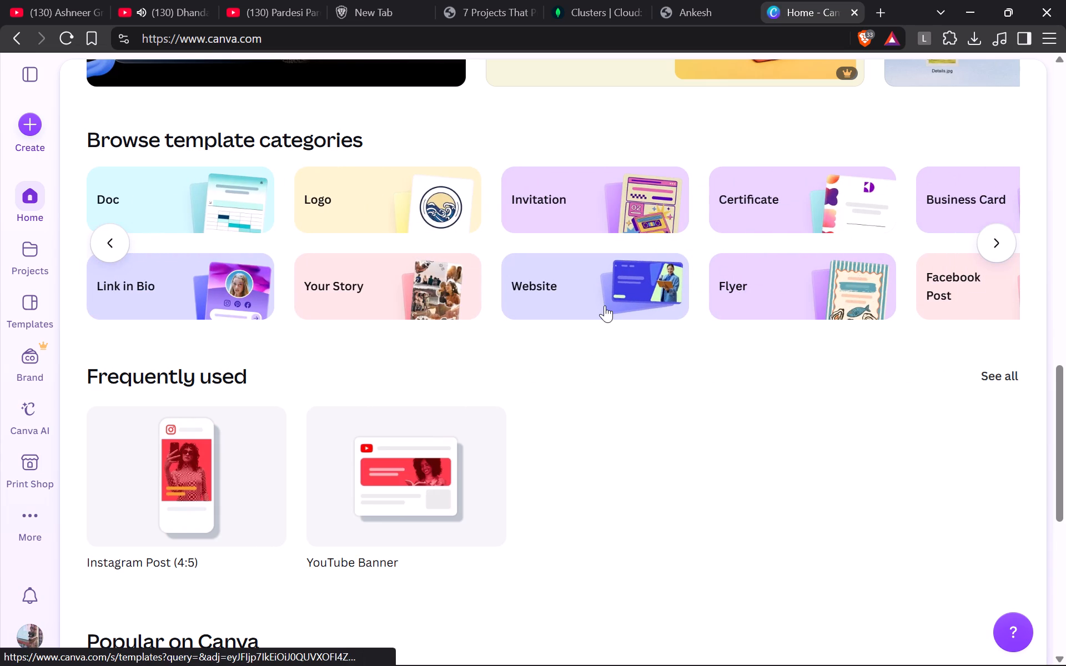
{"action": "scroll", "coordinate": [613, 355], "scroll_direction": "down", "scroll_amount": 3}
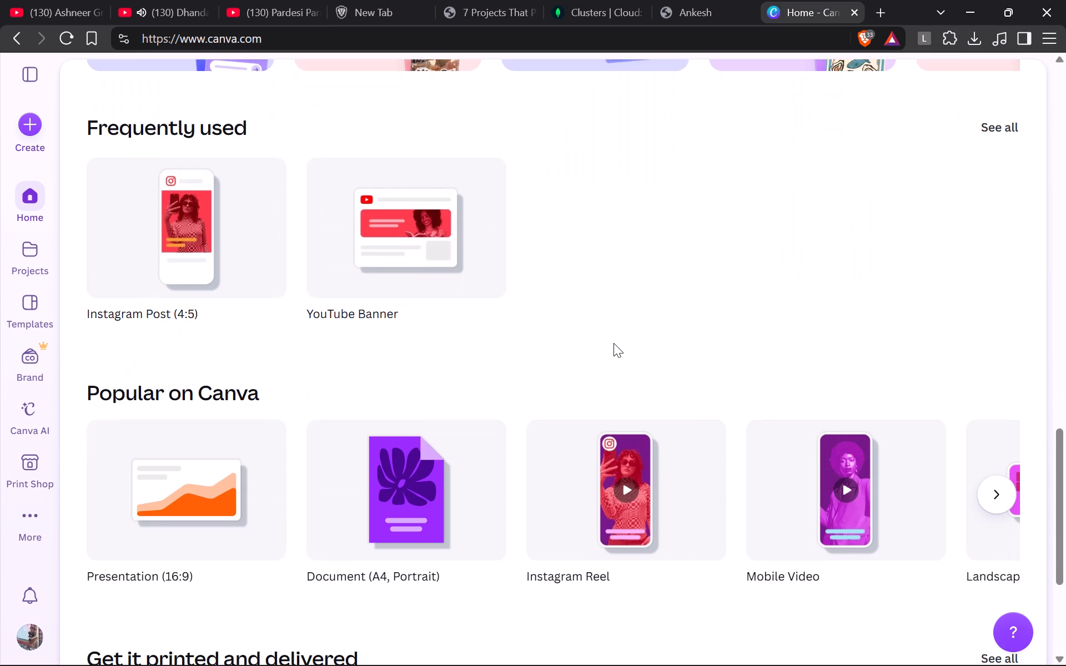
{"action": "scroll", "coordinate": [614, 343], "scroll_direction": "down", "scroll_amount": 5}
Create a new blank YouTube Banner design from the frequently used design types.
{"action": "scroll", "coordinate": [614, 342], "scroll_direction": "up", "scroll_amount": 3}
{"action": "left_click", "coordinate": [452, 259]}
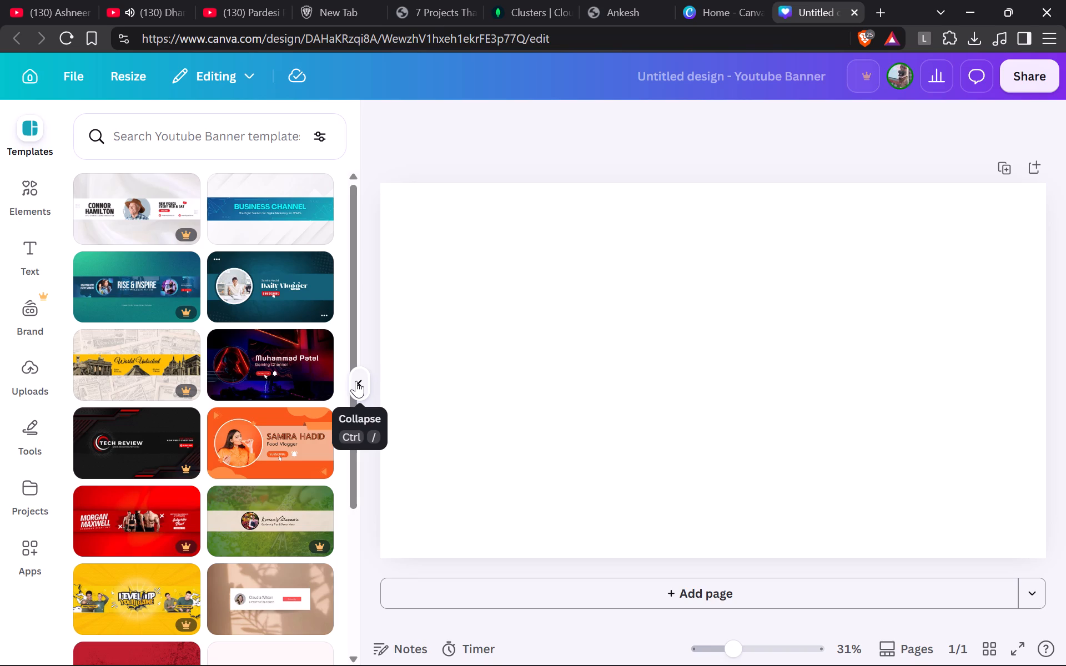
Browse the YouTube banner templates and apply the Black Gray Simple Vlogger YouTube Banner to the blank page.
{"action": "left_click", "coordinate": [356, 381]}
{"action": "left_click", "coordinate": [43, 154]}
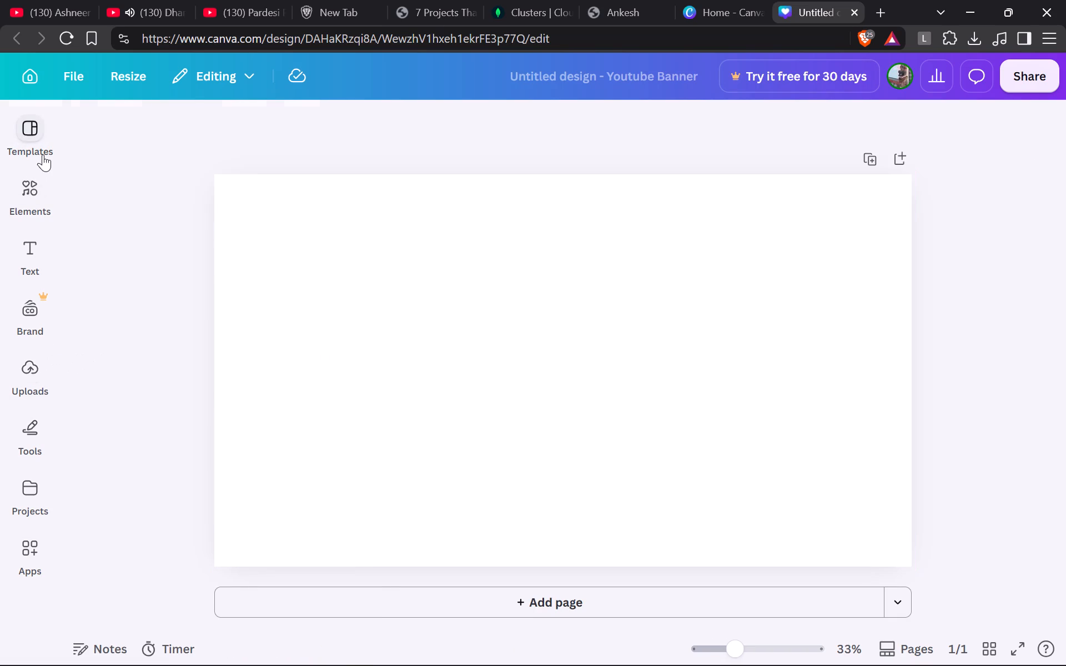
{"action": "scroll", "coordinate": [277, 354], "scroll_direction": "up", "scroll_amount": 2}
{"action": "scroll", "coordinate": [277, 354], "scroll_direction": "down", "scroll_amount": 1}
{"action": "scroll", "coordinate": [277, 354], "scroll_direction": "up", "scroll_amount": 2}
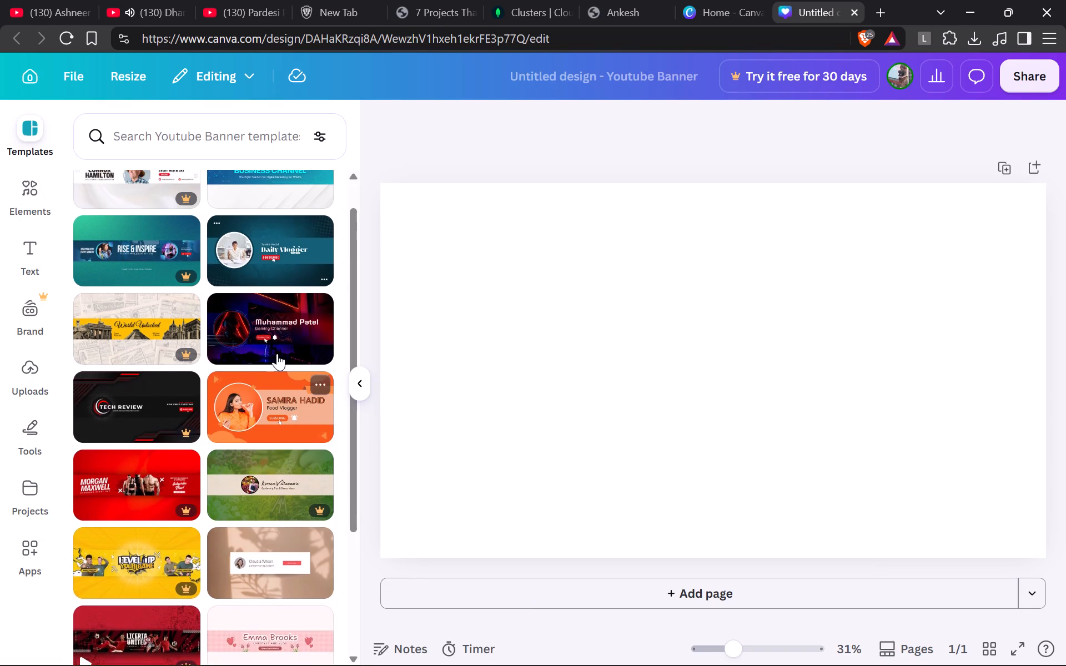
{"action": "scroll", "coordinate": [277, 354], "scroll_direction": "up", "scroll_amount": 2}
{"action": "scroll", "coordinate": [281, 412], "scroll_direction": "down", "scroll_amount": 1}
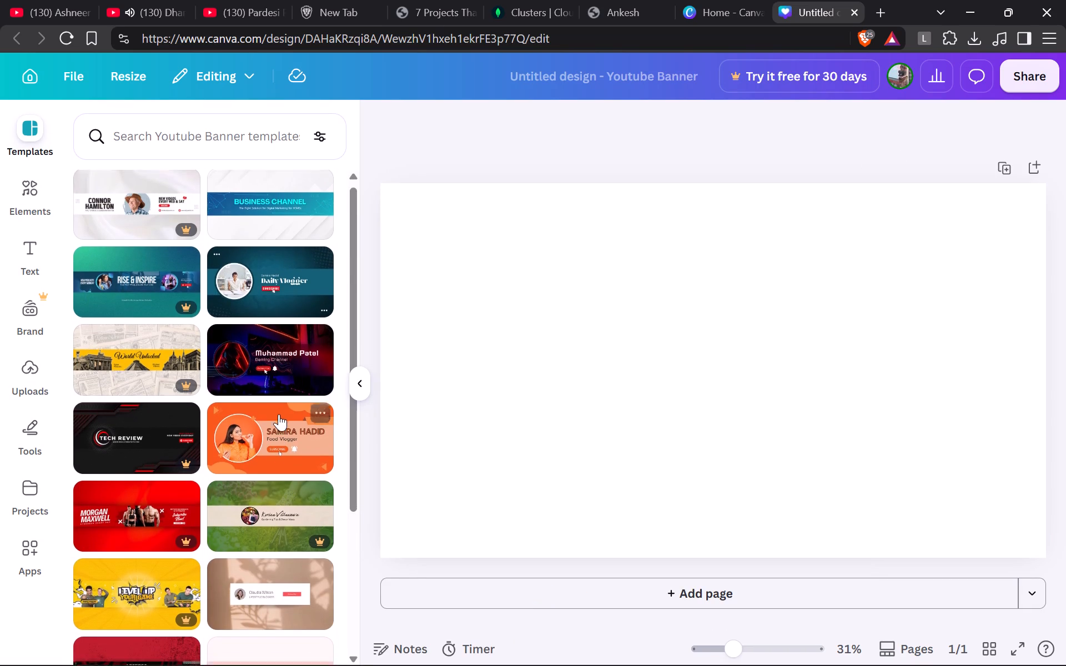
{"action": "scroll", "coordinate": [279, 414], "scroll_direction": "down", "scroll_amount": 4}
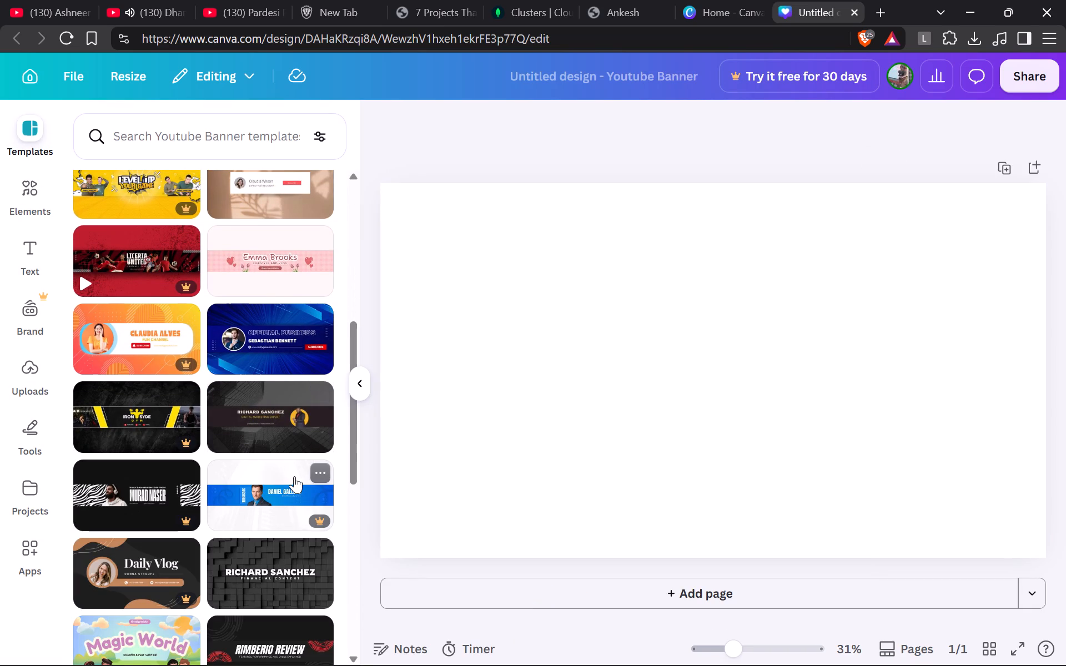
{"action": "scroll", "coordinate": [283, 465], "scroll_direction": "down", "scroll_amount": 3}
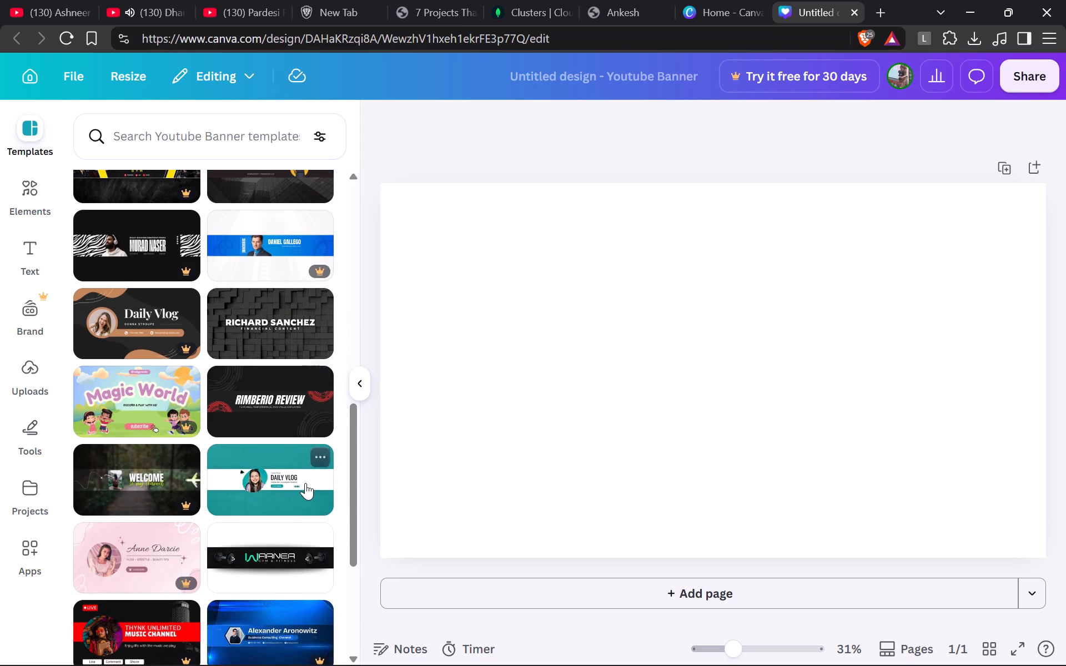
{"action": "scroll", "coordinate": [304, 486], "scroll_direction": "down", "scroll_amount": 2}
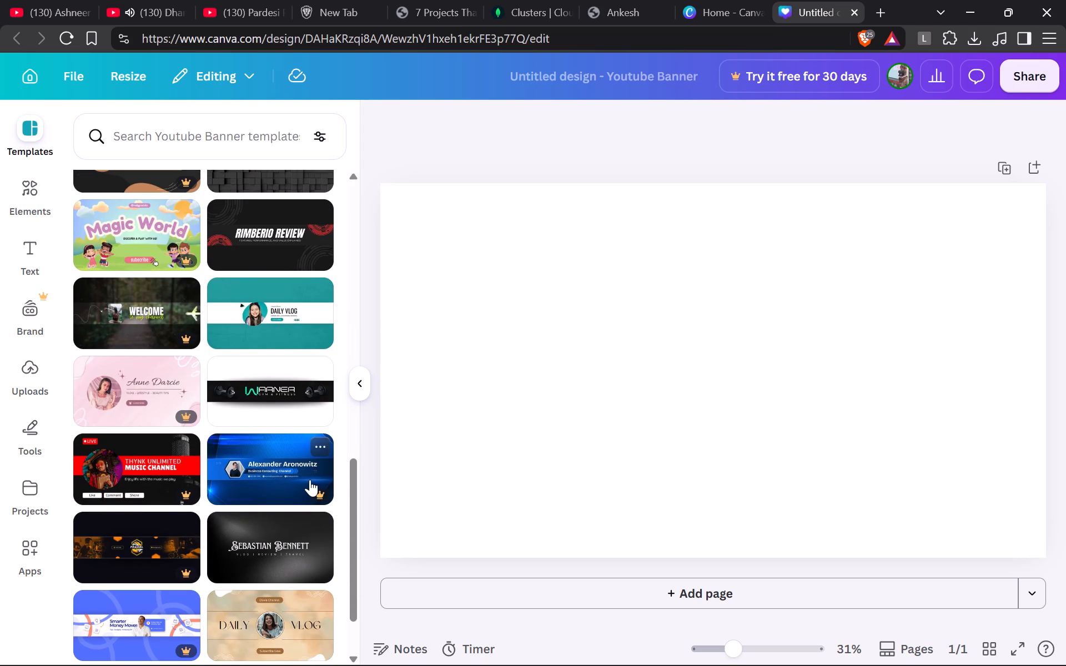
{"action": "left_click", "coordinate": [277, 546]}
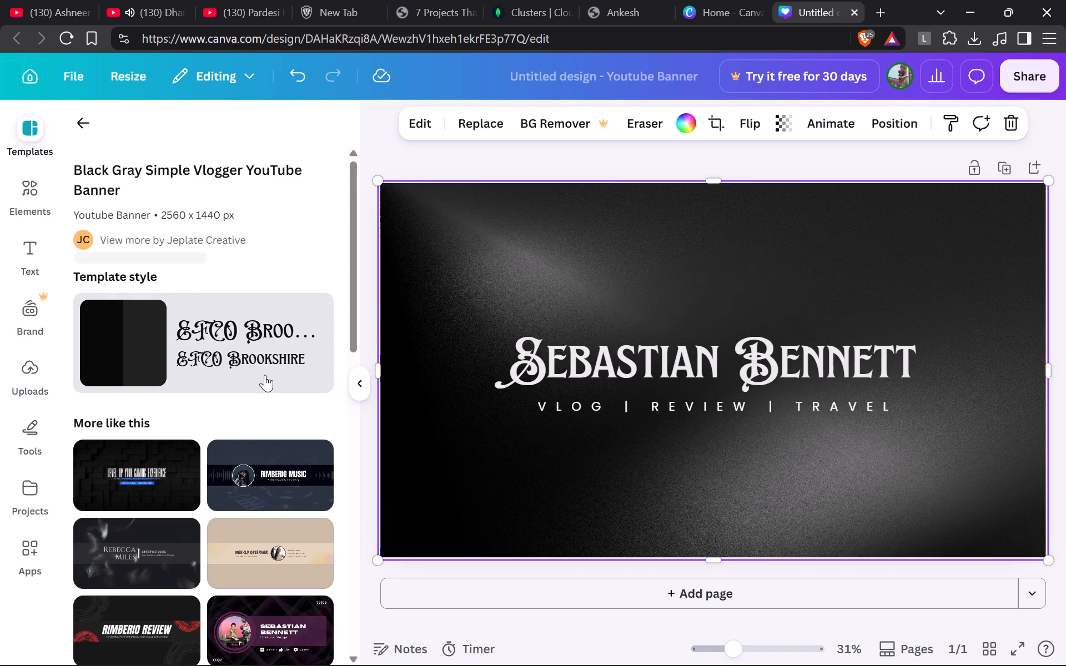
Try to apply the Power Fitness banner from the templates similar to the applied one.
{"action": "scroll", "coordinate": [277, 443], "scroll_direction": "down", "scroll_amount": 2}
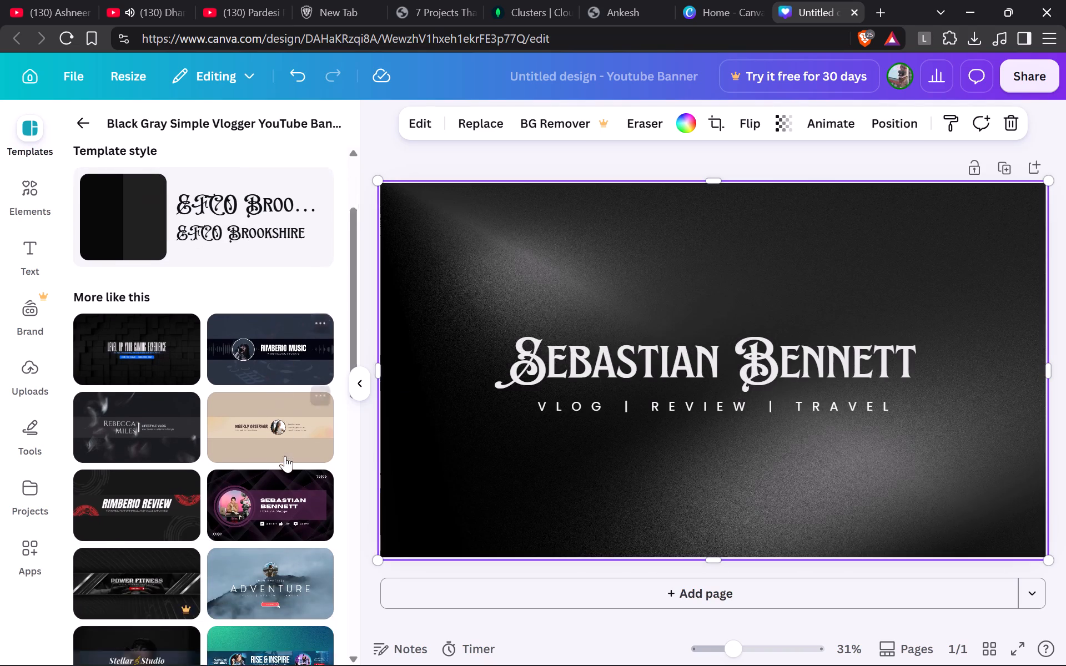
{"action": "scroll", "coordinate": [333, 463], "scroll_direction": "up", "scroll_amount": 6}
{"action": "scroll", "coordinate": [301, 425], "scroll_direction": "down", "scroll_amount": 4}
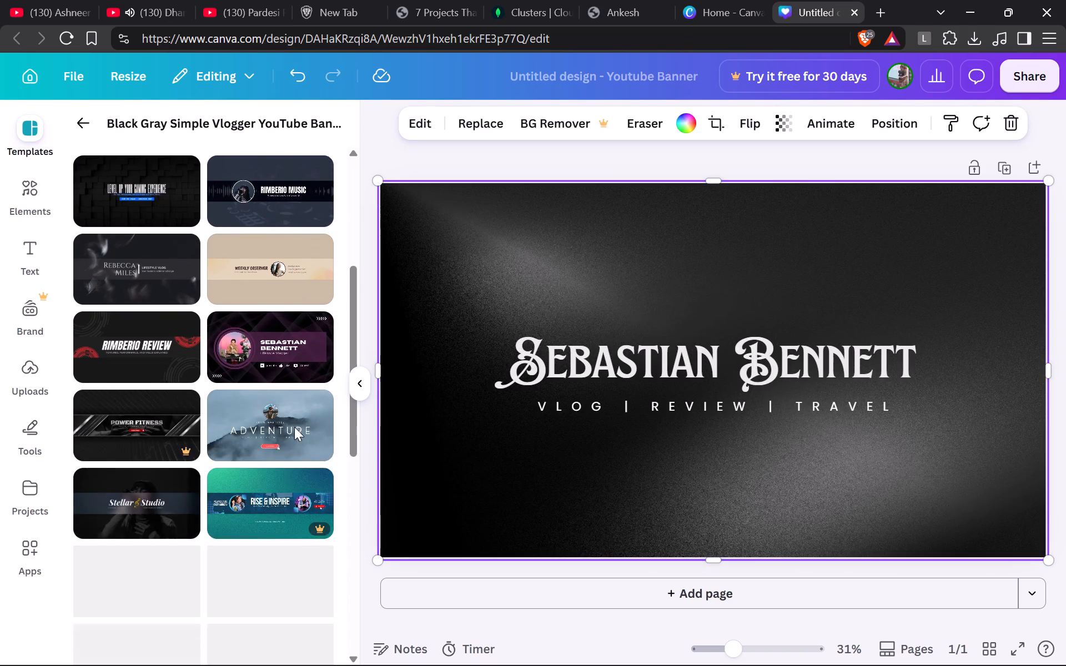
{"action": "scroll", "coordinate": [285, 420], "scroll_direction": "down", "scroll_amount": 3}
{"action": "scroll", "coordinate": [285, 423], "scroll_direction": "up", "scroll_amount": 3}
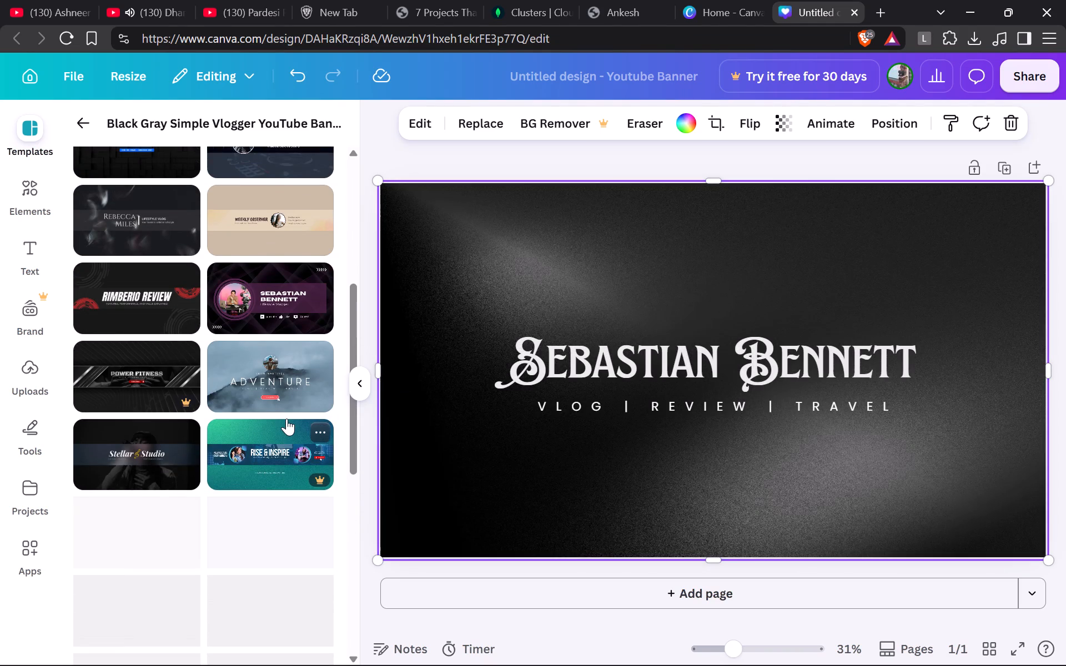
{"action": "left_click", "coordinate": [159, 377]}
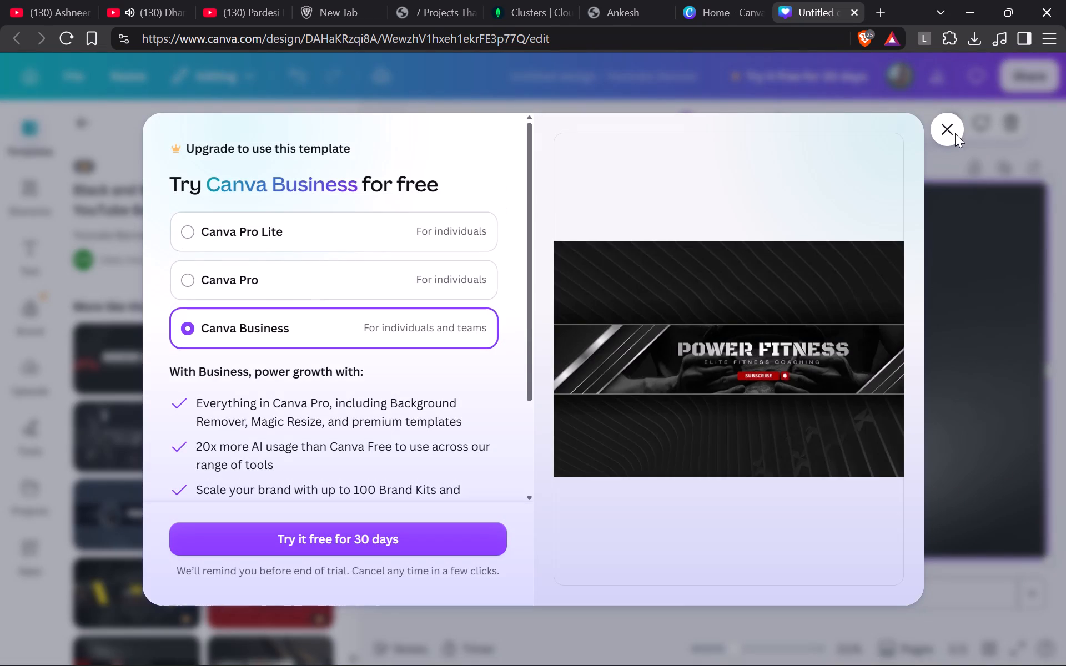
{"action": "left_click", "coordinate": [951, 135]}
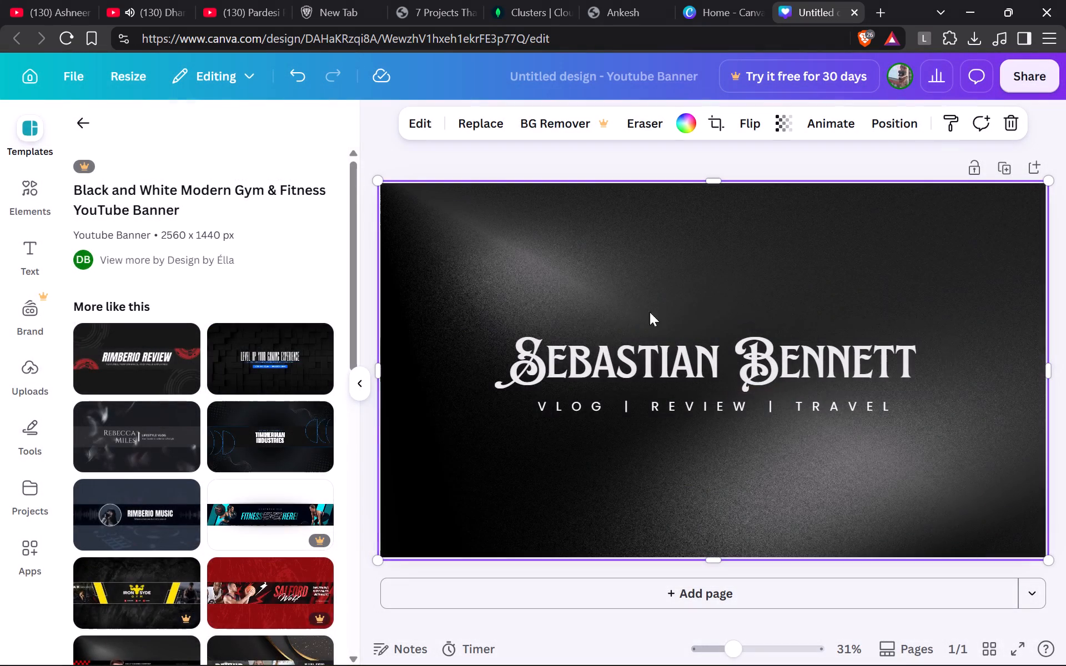
Examine the banner templates similar to the Black and White Modern Gym & Fitness one for an alternative design.
{"action": "scroll", "coordinate": [294, 433], "scroll_direction": "down", "scroll_amount": 2}
{"action": "scroll", "coordinate": [281, 482], "scroll_direction": "down", "scroll_amount": 1}
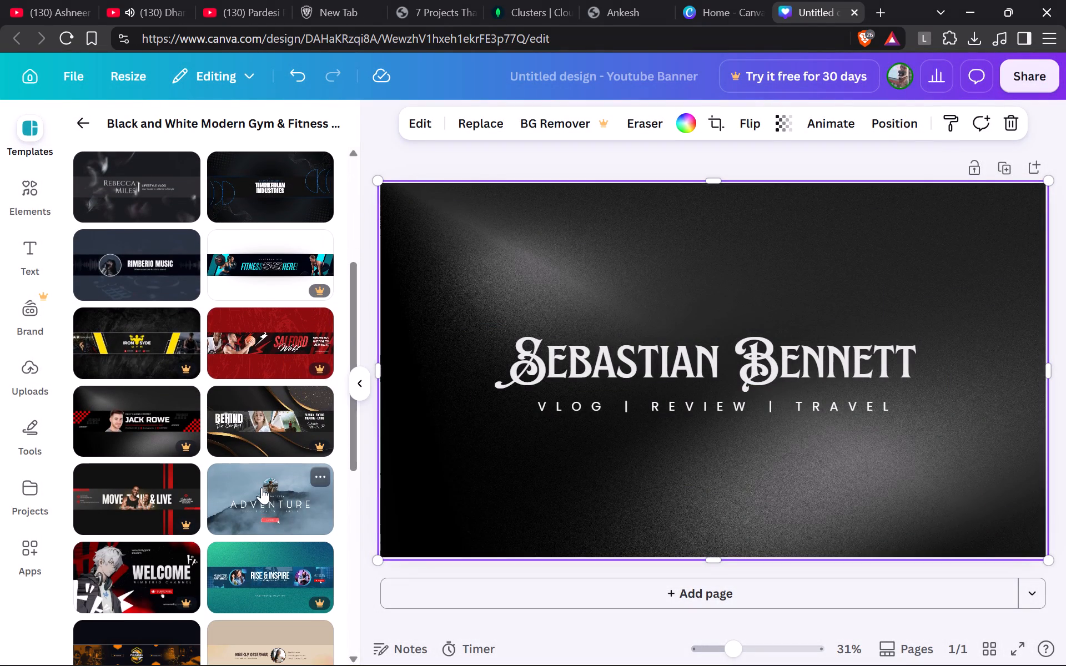
{"action": "scroll", "coordinate": [259, 498], "scroll_direction": "down", "scroll_amount": 4}
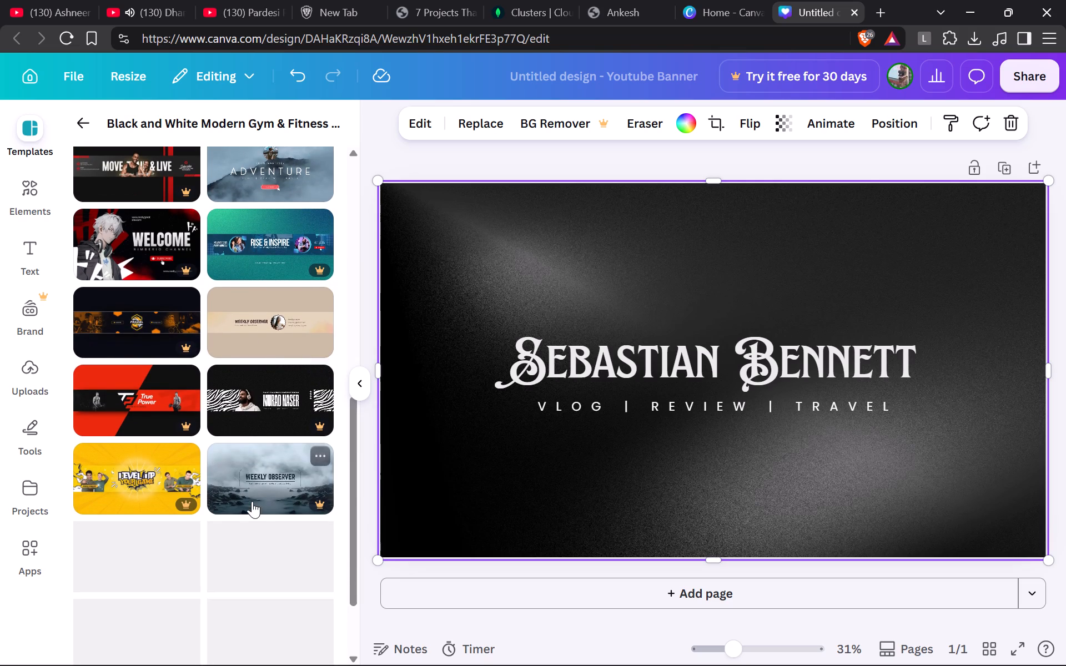
{"action": "scroll", "coordinate": [248, 476], "scroll_direction": "down", "scroll_amount": 6}
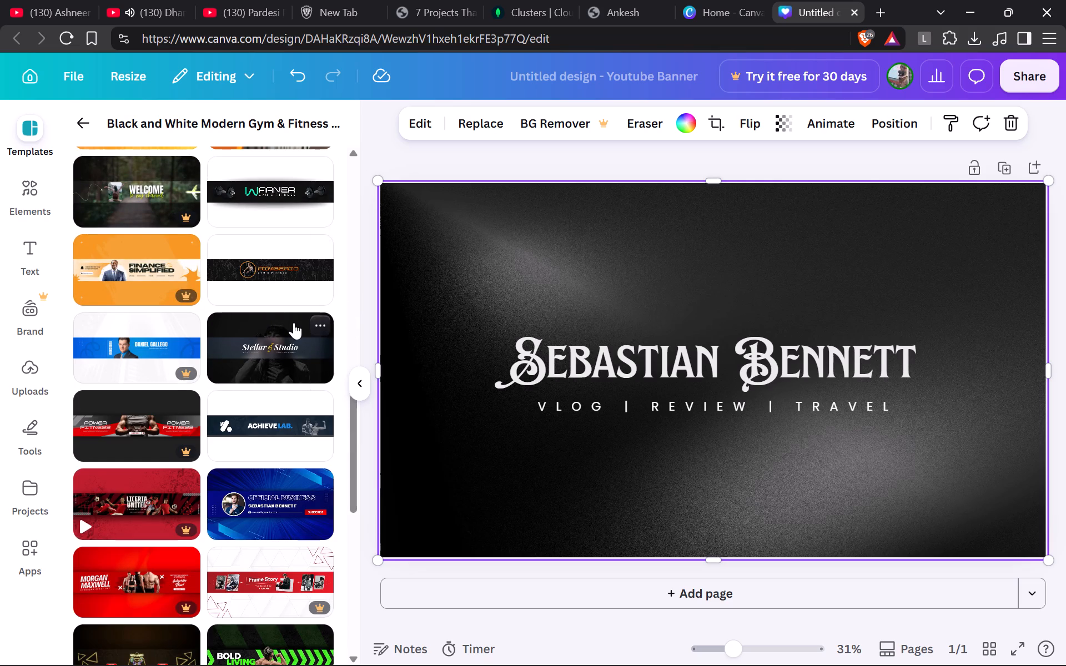
{"action": "scroll", "coordinate": [294, 322], "scroll_direction": "down", "scroll_amount": 3}
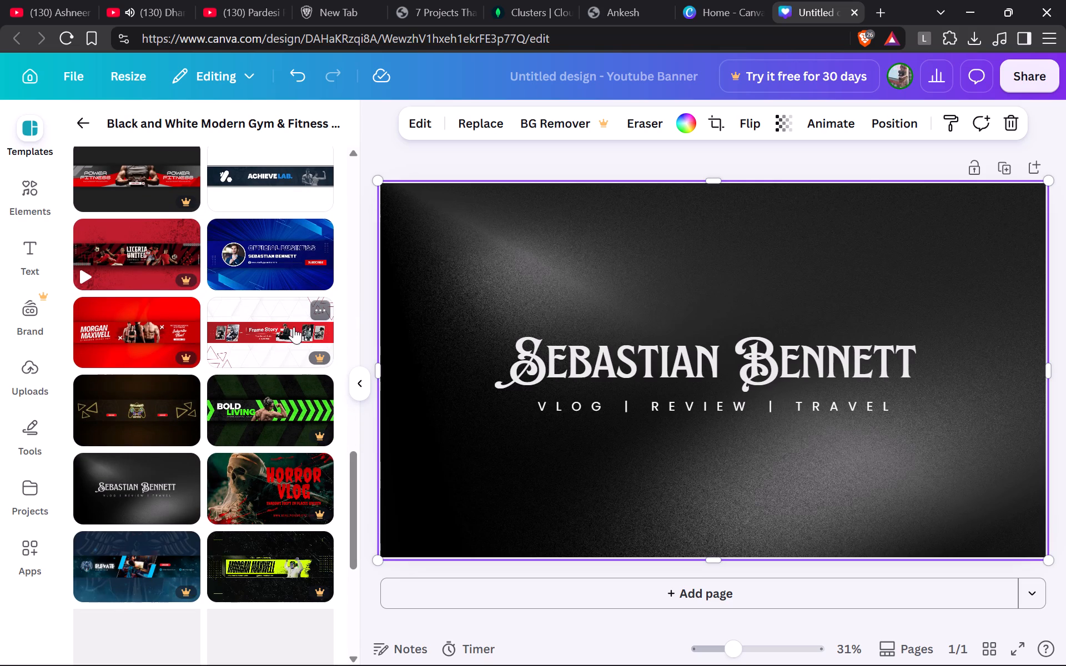
{"action": "scroll", "coordinate": [250, 308], "scroll_direction": "down", "scroll_amount": 3}
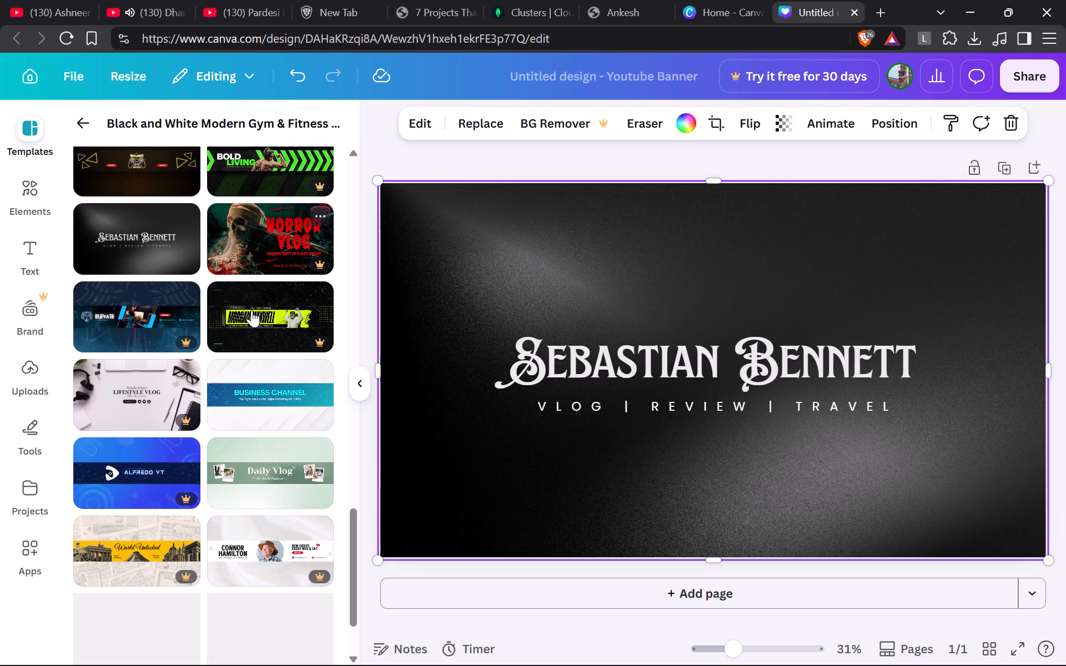
{"action": "scroll", "coordinate": [252, 310], "scroll_direction": "down", "scroll_amount": 2}
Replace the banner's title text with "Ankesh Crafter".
{"action": "left_click", "coordinate": [803, 362]}
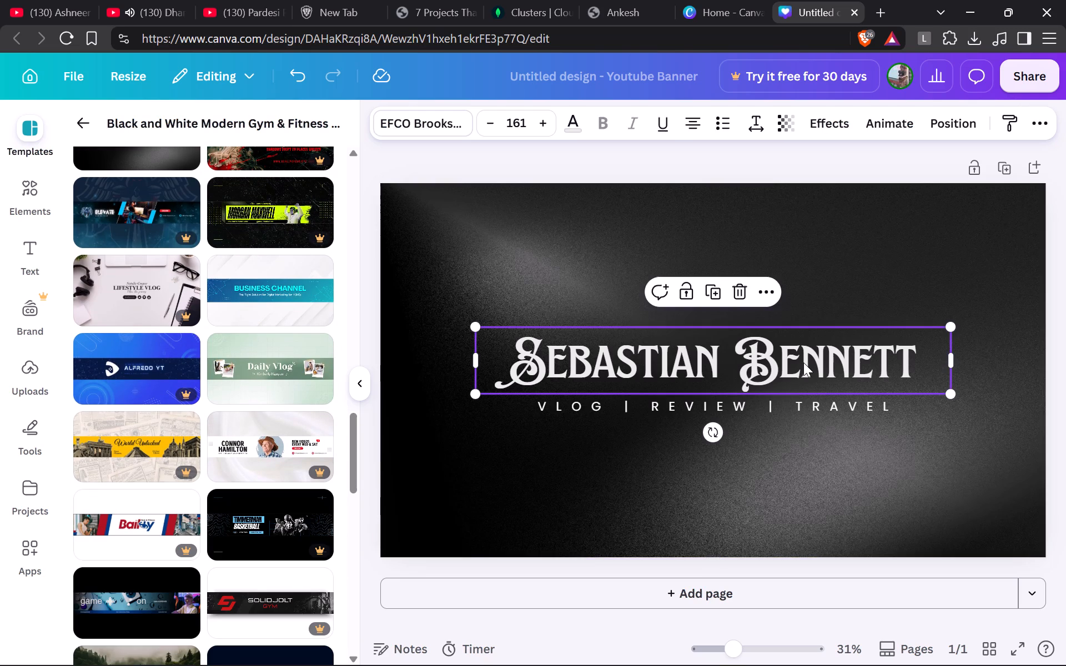
{"action": "left_click", "coordinate": [857, 365]}
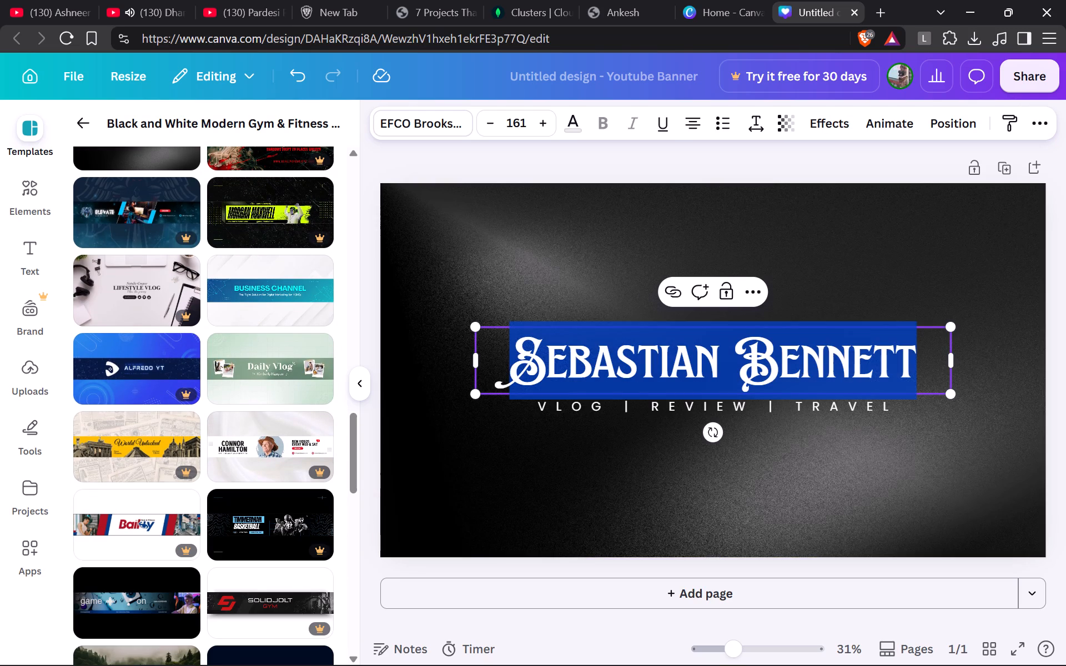
{"action": "left_click", "coordinate": [916, 374]}
{"action": "key", "text": "BackSpace"}
{"action": "key", "text": "BackSpace"}
{"action": "key", "text": "BackSpace"}
{"action": "key", "text": "BackSpace"}
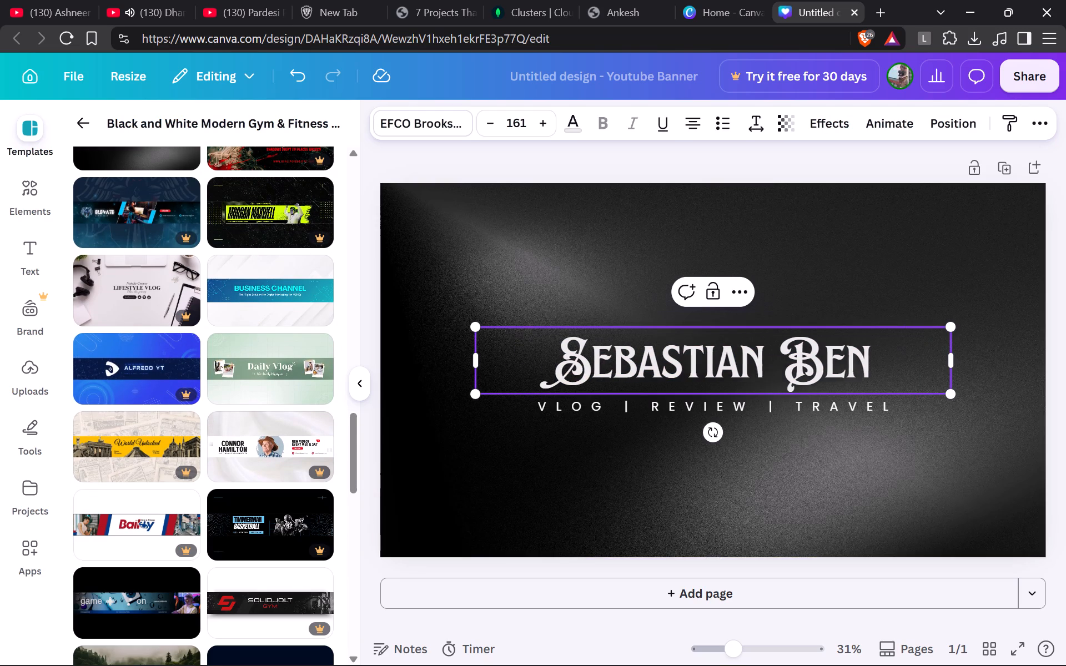
{"action": "key", "text": "BackSpace"}
{"action": "key", "text": "BackSpace"}
{"action": "key", "text": "BackSpace"}
{"action": "key", "text": "BackSpace"}
{"action": "key", "text": "BackSpace"}
{"action": "key", "text": "BackSpace"}
{"action": "key", "text": "BackSpace"}
{"action": "key", "text": "BackSpace"}
{"action": "key", "text": "BackSpace"}
{"action": "key", "text": "BackSpace"}
{"action": "key", "text": "BackSpace"}
{"action": "key", "text": "BackSpace"}
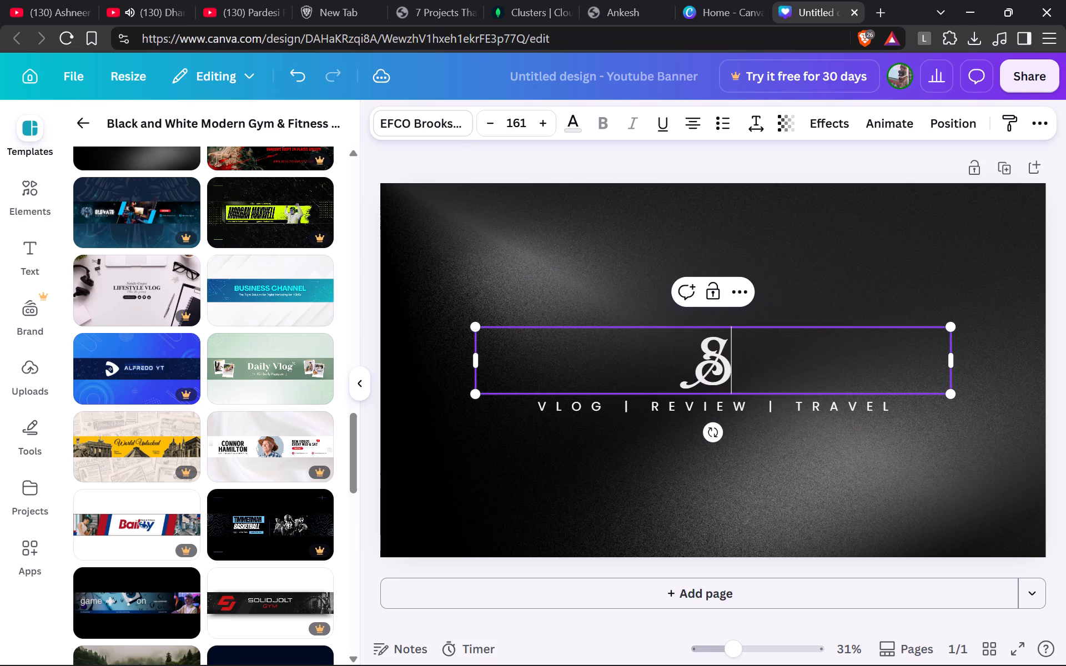
{"action": "key", "text": "BackSpace"}
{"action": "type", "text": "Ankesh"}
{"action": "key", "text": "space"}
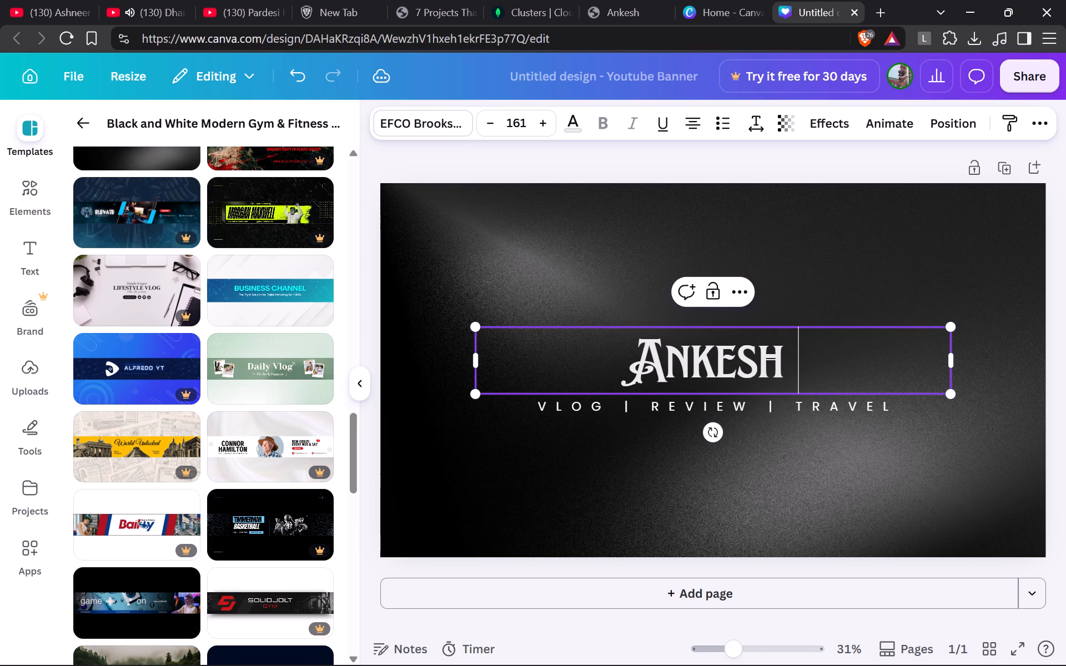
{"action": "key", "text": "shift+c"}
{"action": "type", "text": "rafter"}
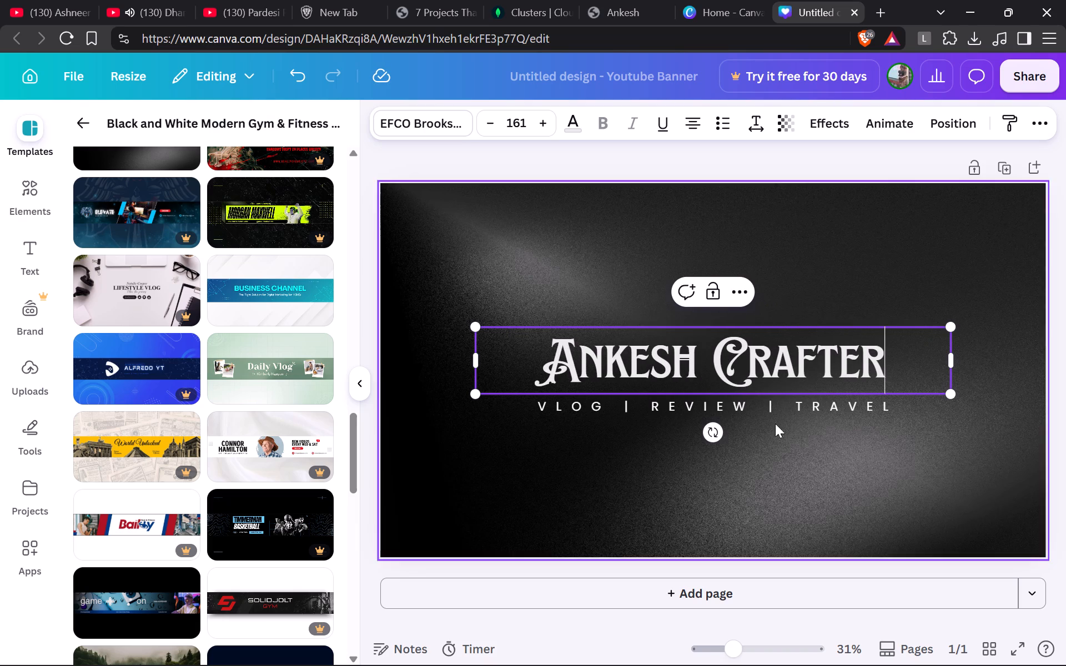
Change the first word of the tagline below the title from VLOG to "TECH".
{"action": "left_click", "coordinate": [596, 401]}
{"action": "left_click", "coordinate": [597, 402]}
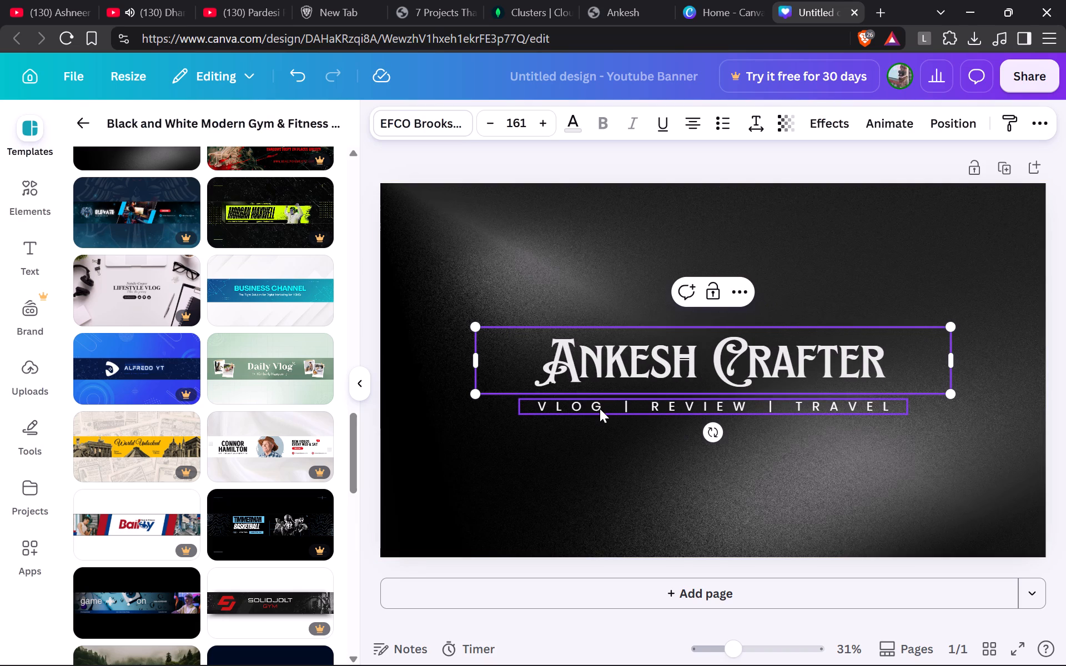
{"action": "left_click", "coordinate": [600, 408]}
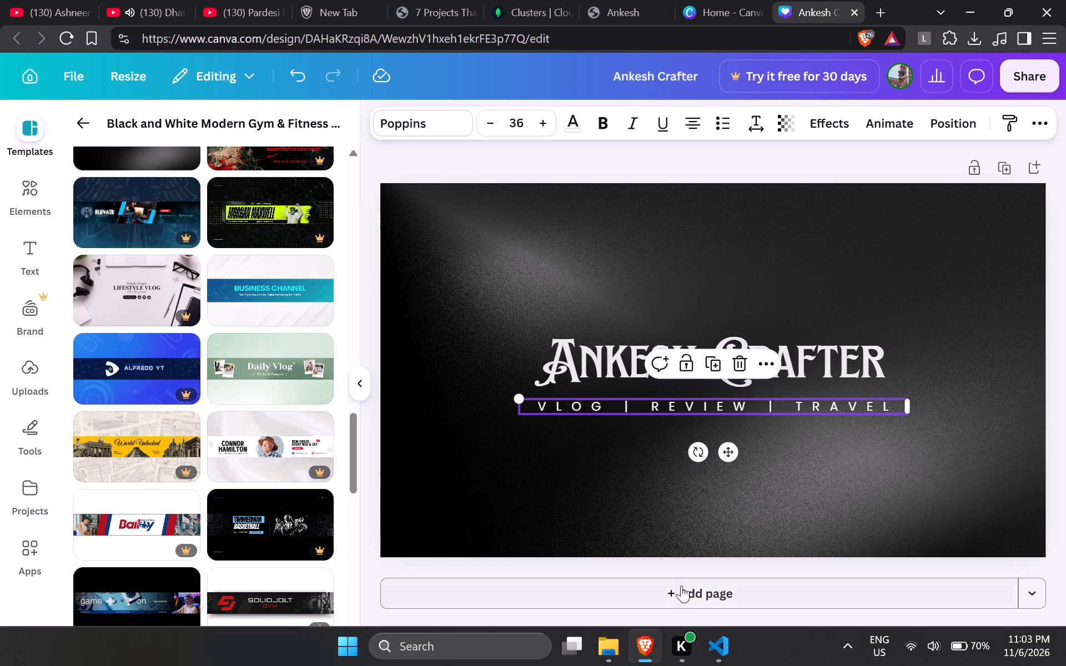
{"action": "left_click", "coordinate": [592, 401]}
{"action": "left_click", "coordinate": [595, 405]}
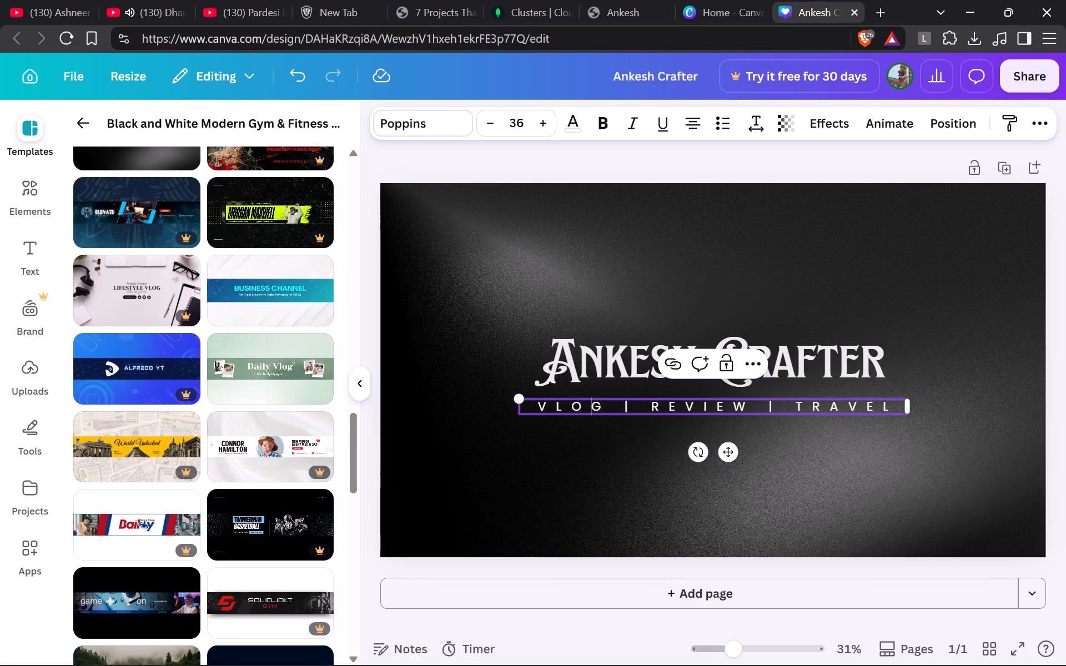
{"action": "key", "text": "Right"}
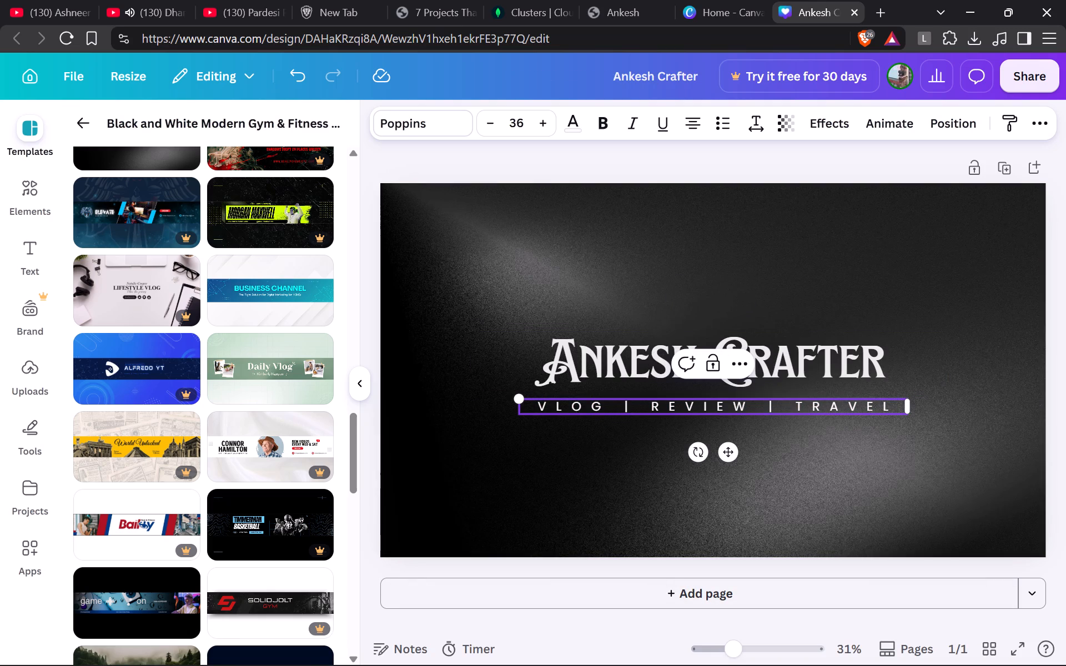
{"action": "key", "text": "BackSpace"}
{"action": "key", "text": "BackSpace"}
{"action": "key", "text": "BackSpace"}
{"action": "key", "text": "BackSpace"}
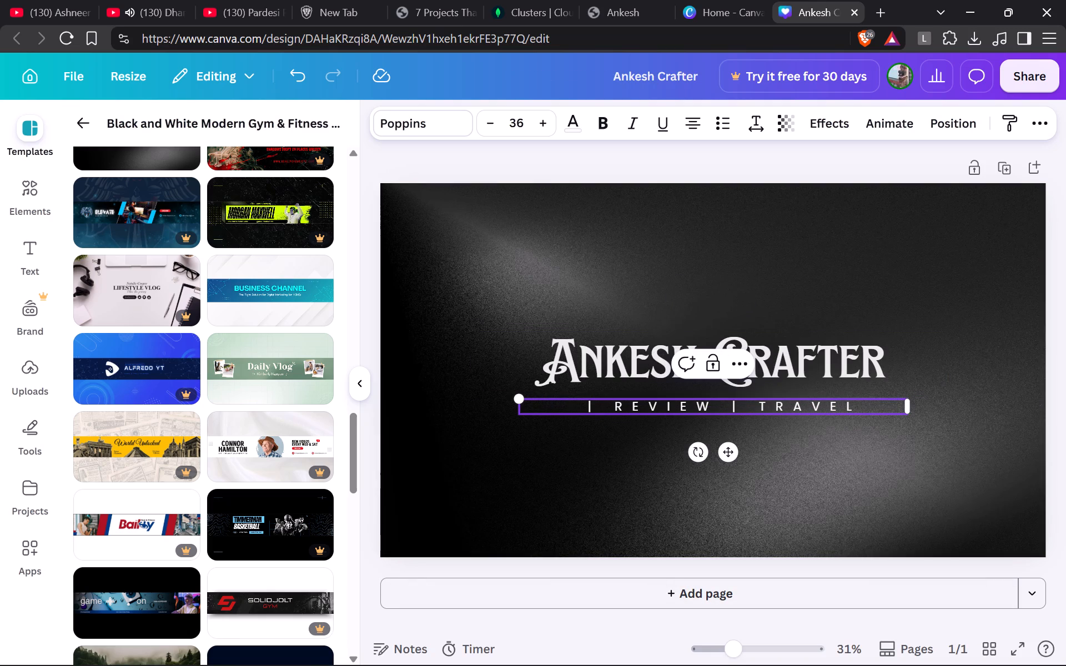
{"action": "type", "text": "TEC"}
{"action": "key", "text": "shift+h"}
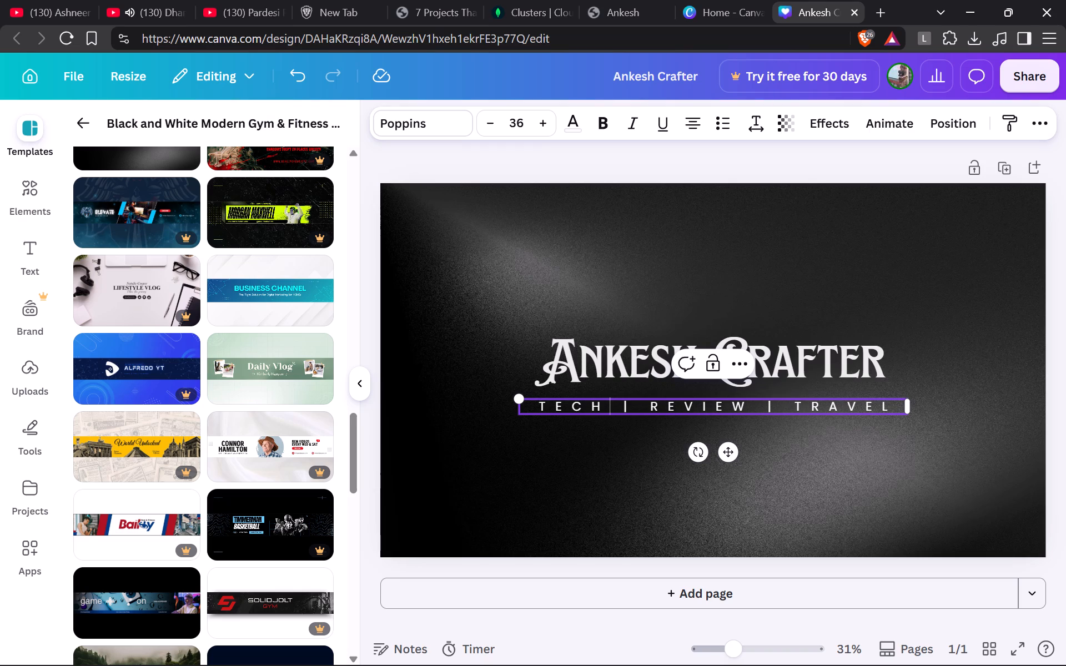
Replace the tagline's last word, TRAVEL, with "CODING".
{"action": "key", "text": "Right"}
{"action": "key", "text": "Right"}
{"action": "key", "text": "Right"}
{"action": "key", "text": "Right"}
{"action": "key", "text": "Right"}
{"action": "key", "text": "Right"}
{"action": "key", "text": "Right"}
{"action": "key", "text": "ctrl+Right"}
{"action": "key", "text": "ctrl+Right"}
{"action": "key", "text": "Right"}
{"action": "key", "text": "ctrl+Right"}
{"action": "key", "text": "ctrl+BackSpace"}
{"action": "type", "text": "CODING"}
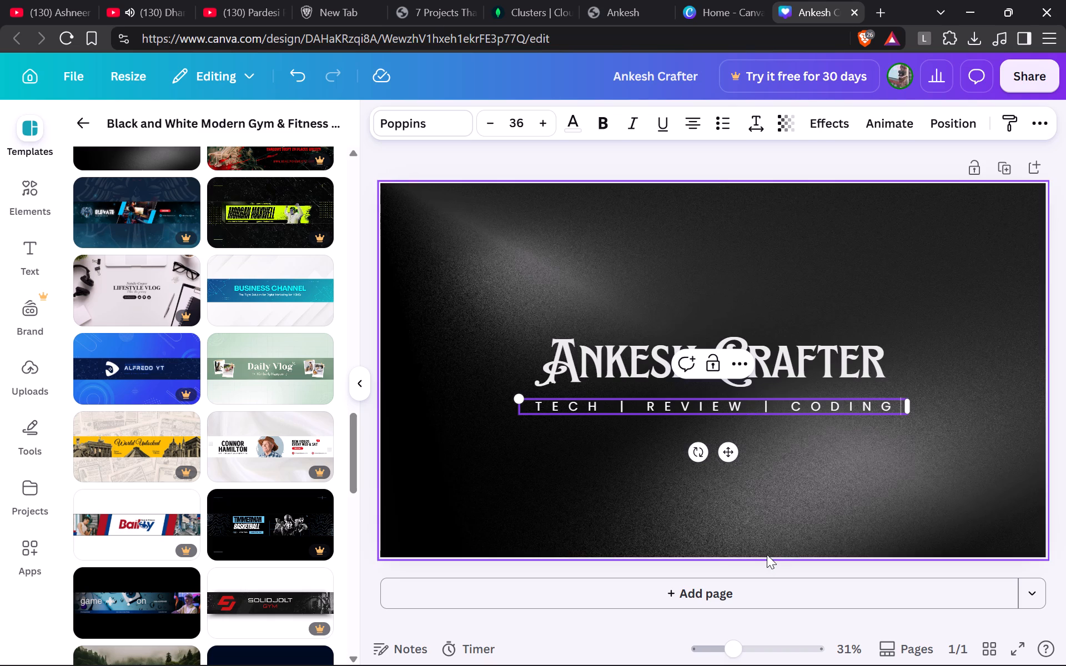
{"action": "left_click", "coordinate": [824, 499]}
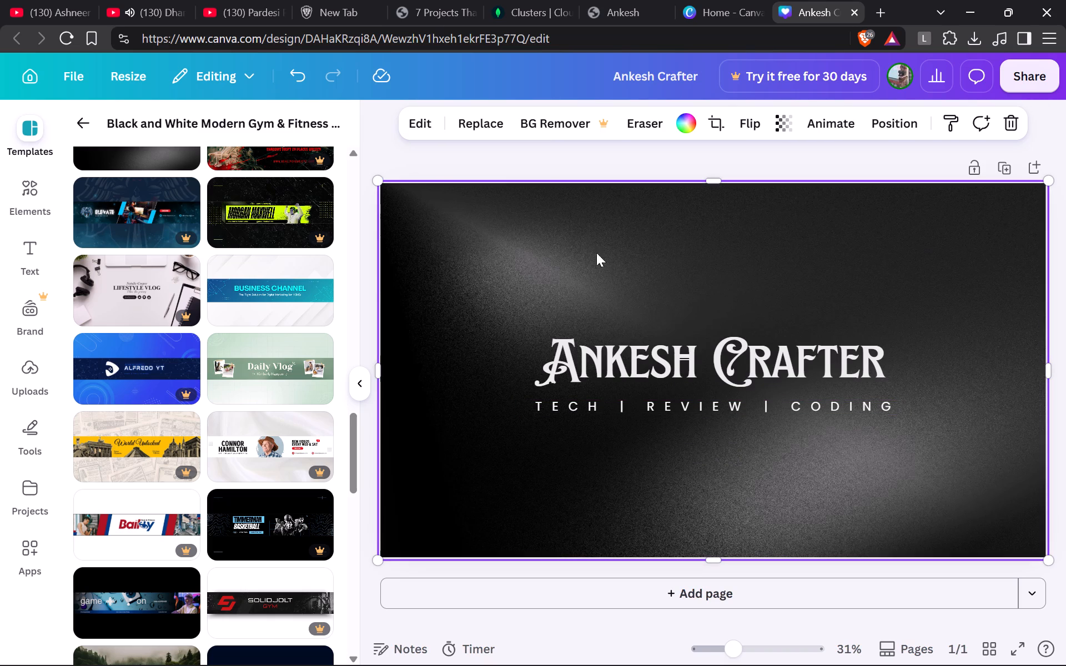
Examine more banner templates similar to the Black and White Modern Gym & Fitness YouTube Banner.
{"action": "scroll", "coordinate": [341, 412], "scroll_direction": "down", "scroll_amount": 1}
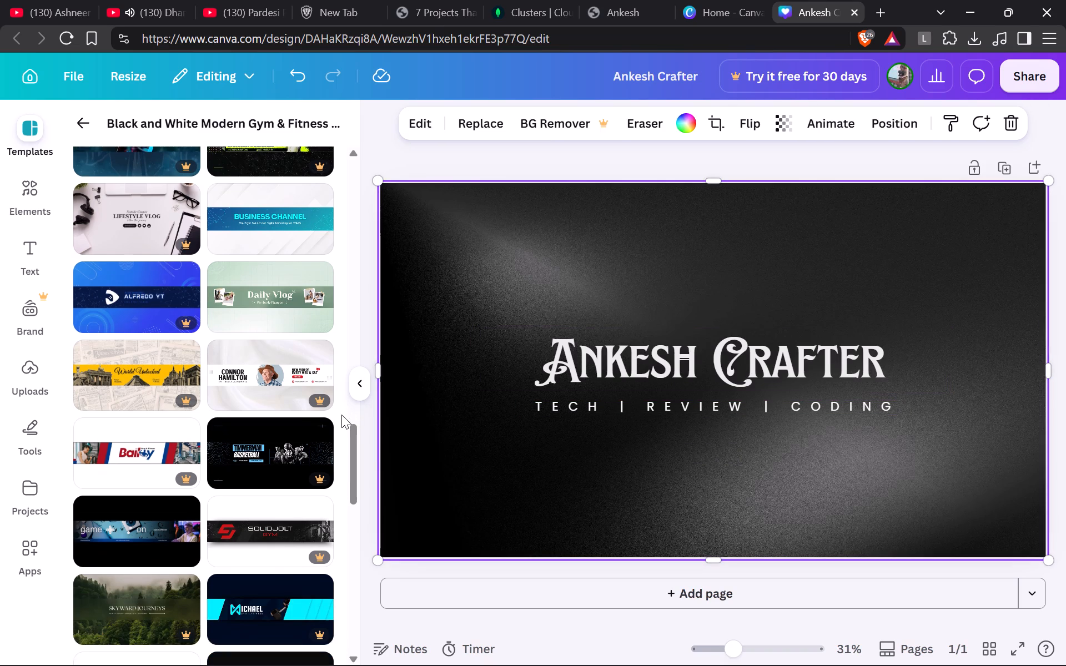
{"action": "scroll", "coordinate": [340, 415], "scroll_direction": "down", "scroll_amount": 2}
{"action": "scroll", "coordinate": [334, 467], "scroll_direction": "down", "scroll_amount": 4}
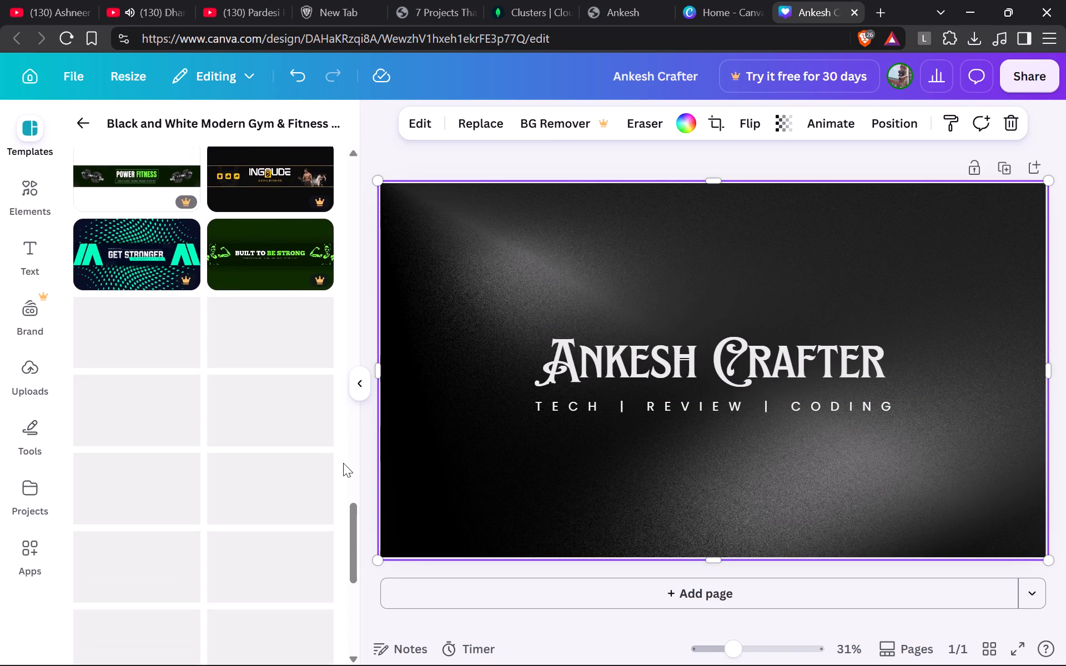
{"action": "scroll", "coordinate": [343, 462], "scroll_direction": "down", "scroll_amount": 2}
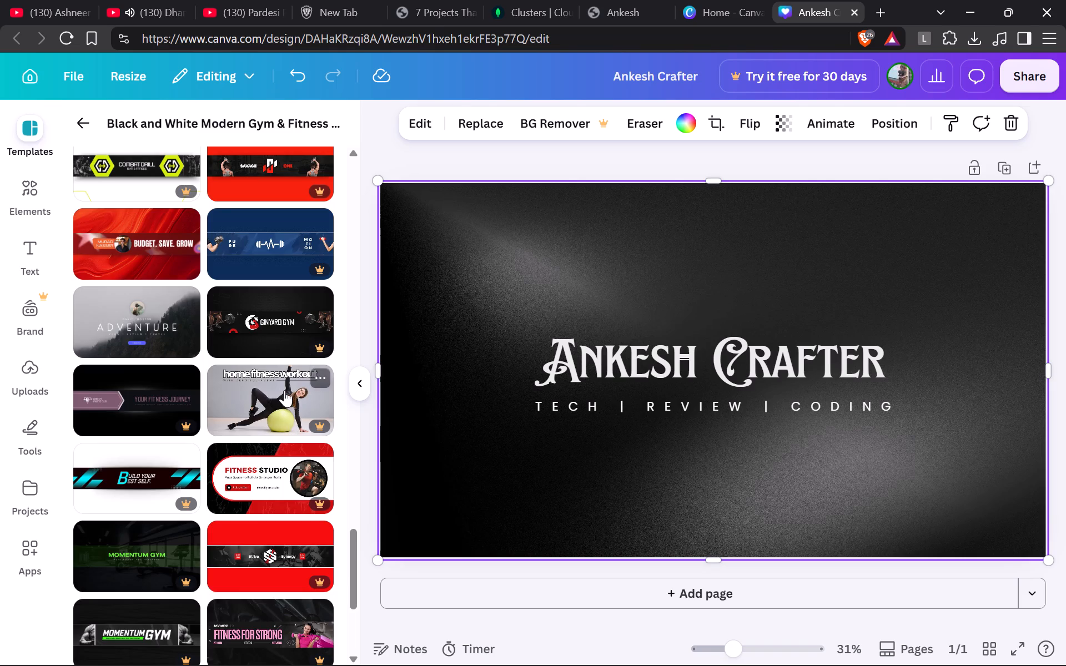
{"action": "scroll", "coordinate": [285, 389], "scroll_direction": "up", "scroll_amount": 1}
{"action": "scroll", "coordinate": [286, 389], "scroll_direction": "down", "scroll_amount": 3}
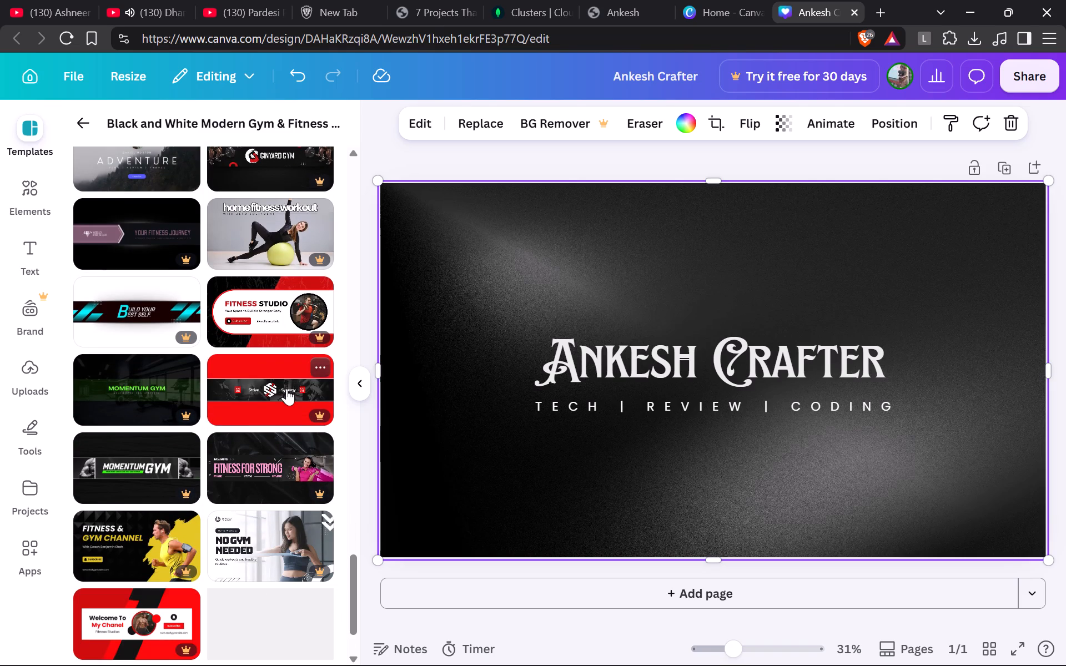
{"action": "scroll", "coordinate": [286, 389], "scroll_direction": "down", "scroll_amount": 4}
{"action": "scroll", "coordinate": [286, 389], "scroll_direction": "up", "scroll_amount": 9}
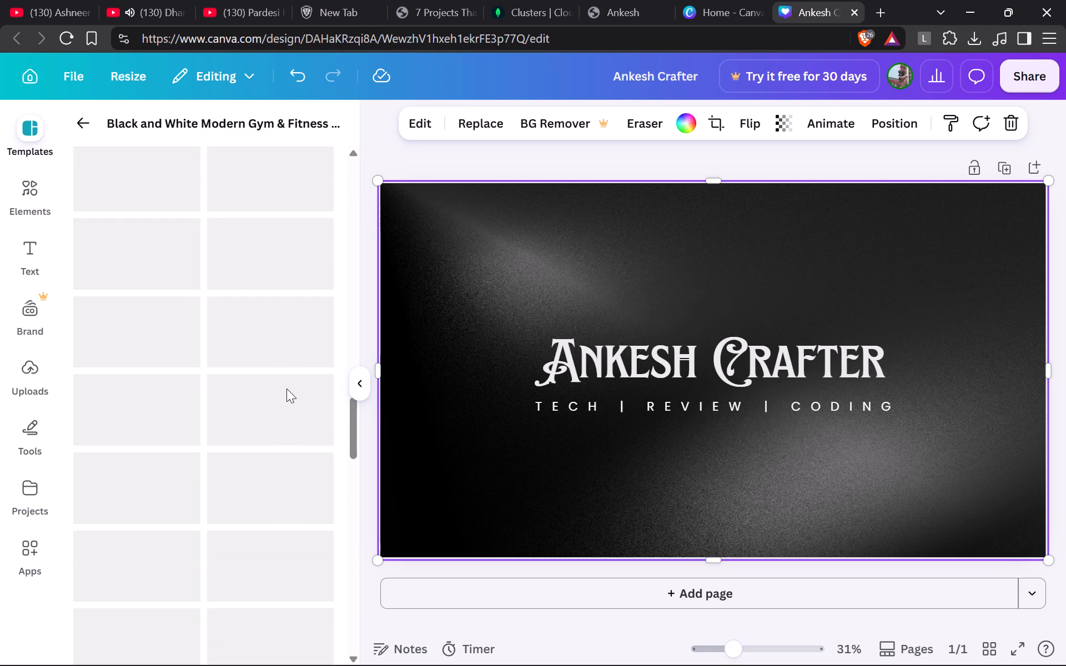
{"action": "scroll", "coordinate": [286, 389], "scroll_direction": "up", "scroll_amount": 16}
{"action": "scroll", "coordinate": [286, 389], "scroll_direction": "up", "scroll_amount": 5}
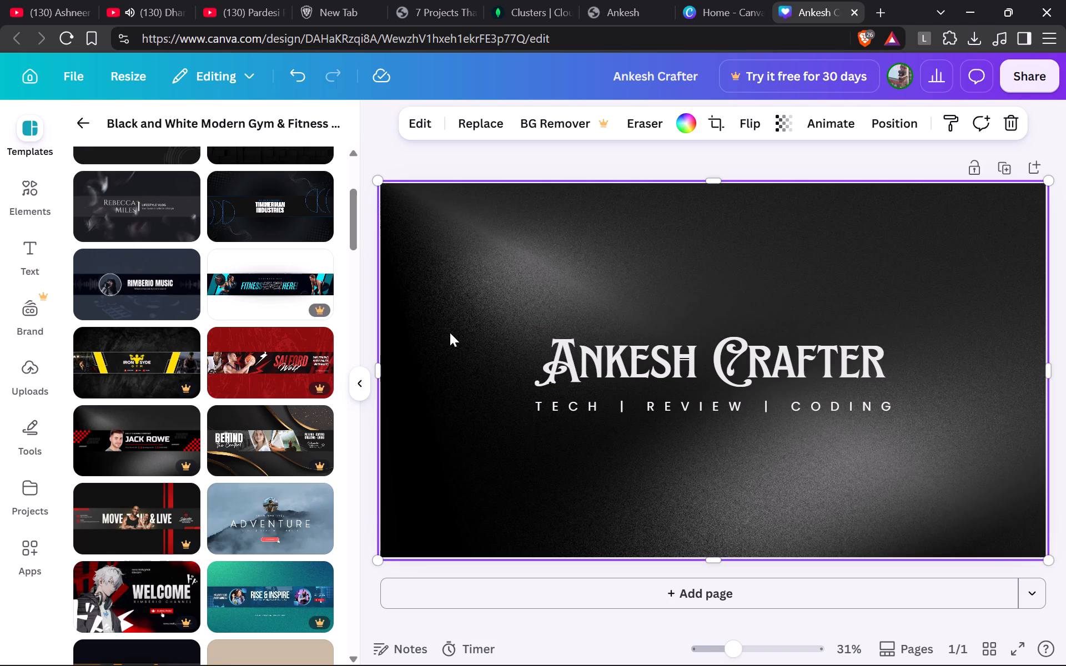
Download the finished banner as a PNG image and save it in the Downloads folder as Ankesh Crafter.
{"action": "left_click", "coordinate": [1049, 147]}
{"action": "left_click", "coordinate": [1038, 80]}
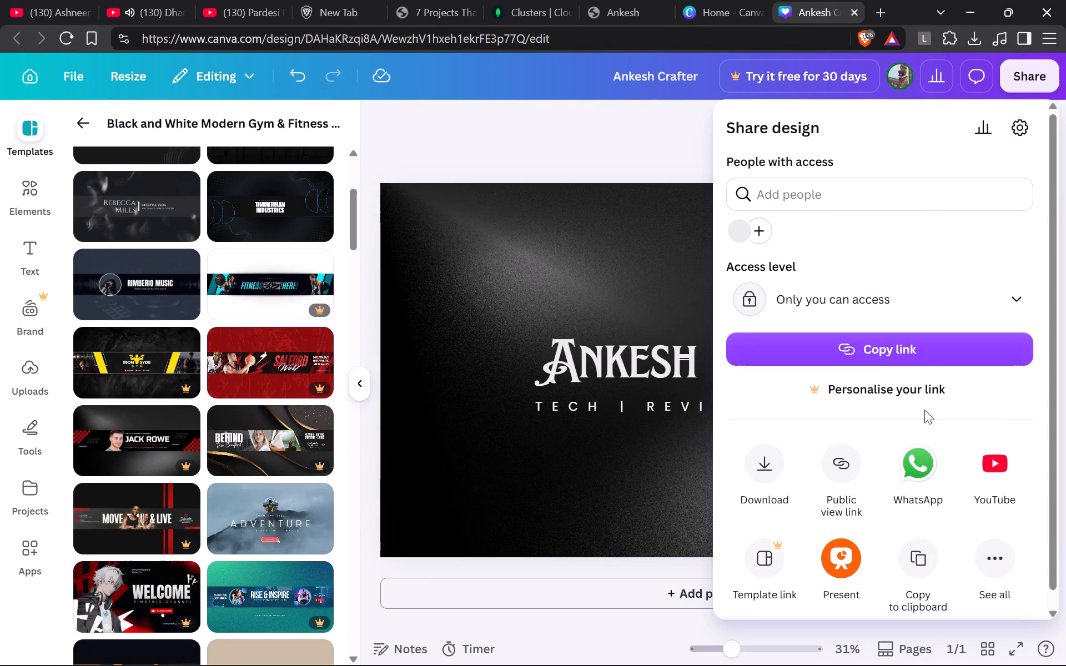
{"action": "left_click", "coordinate": [770, 479]}
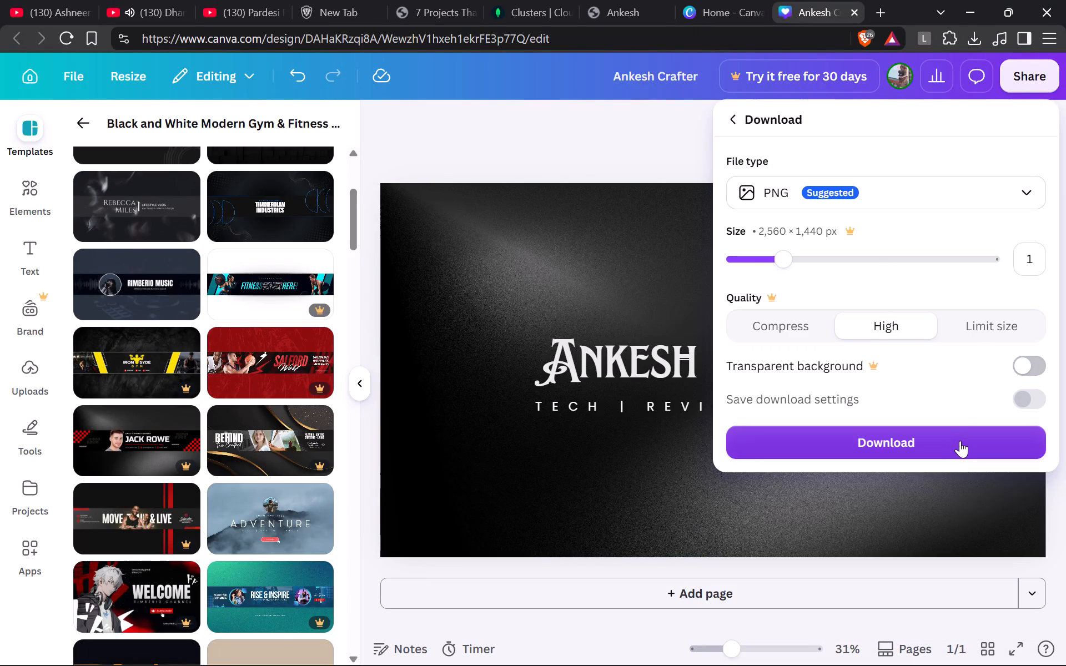
{"action": "left_click", "coordinate": [960, 441]}
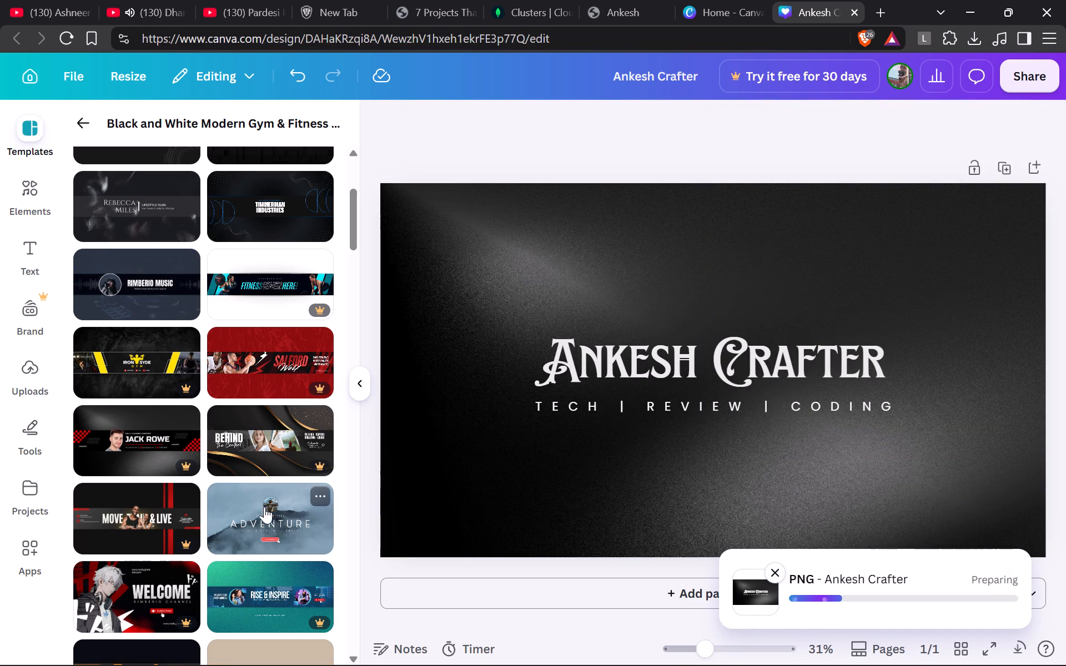
{"action": "scroll", "coordinate": [206, 447], "scroll_direction": "down", "scroll_amount": 4}
{"action": "scroll", "coordinate": [206, 447], "scroll_direction": "up", "scroll_amount": 9}
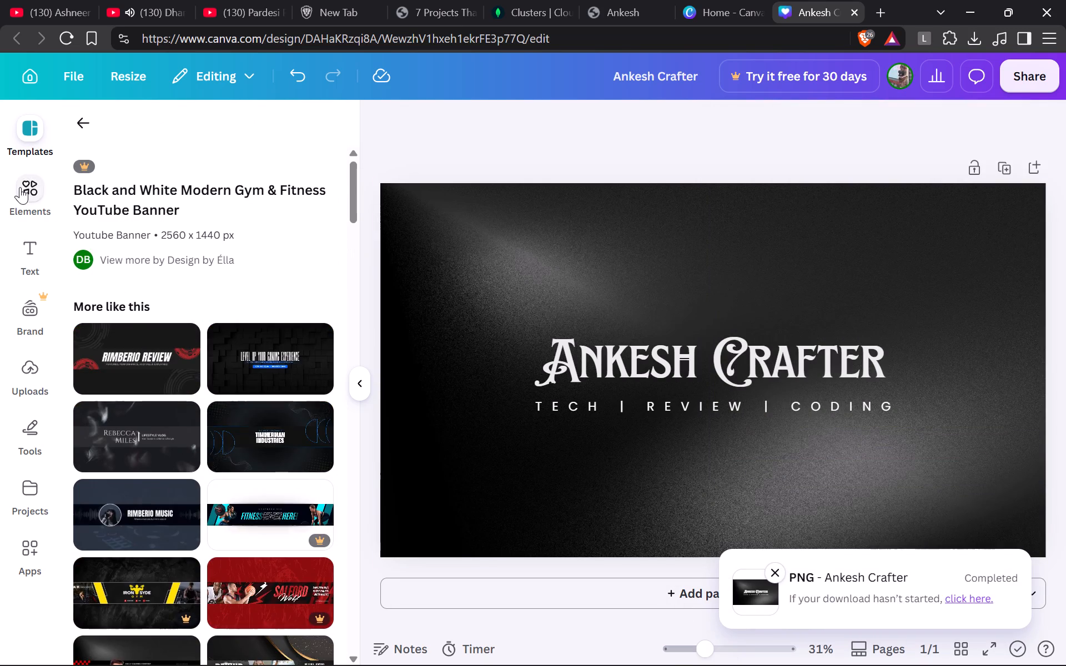
{"action": "left_click", "coordinate": [20, 187]}
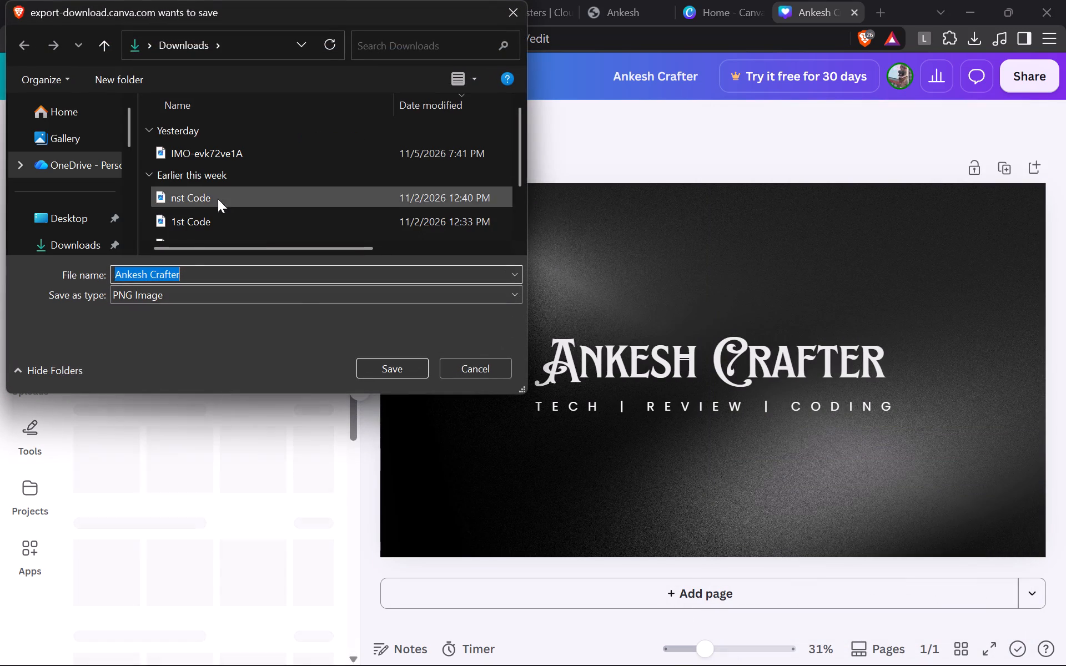
{"action": "left_click", "coordinate": [89, 236]}
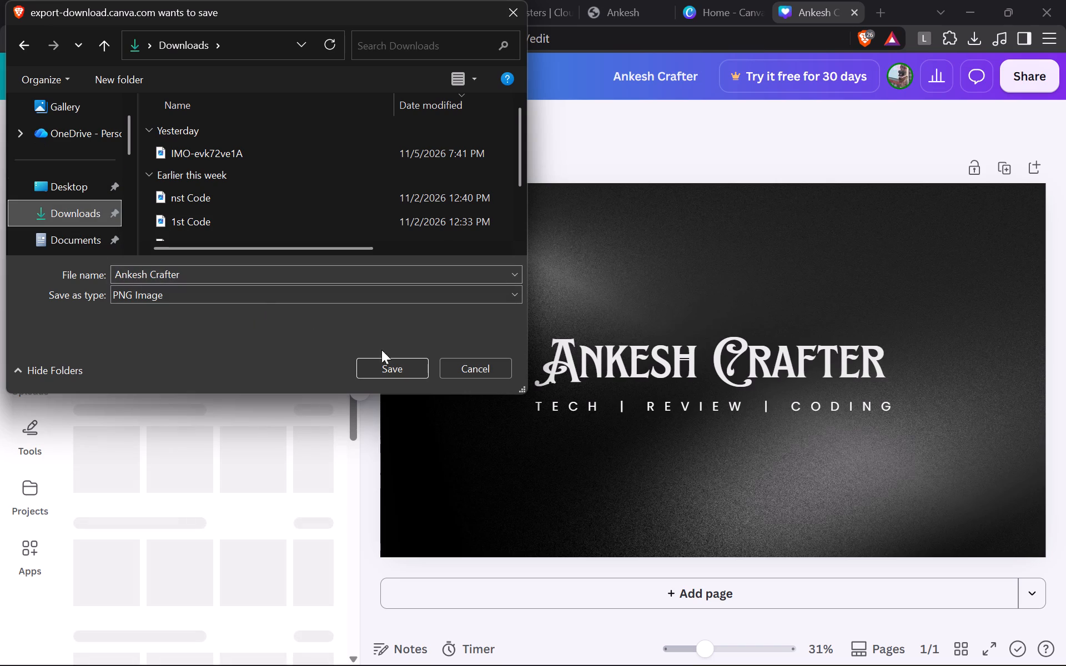
{"action": "left_click", "coordinate": [410, 373]}
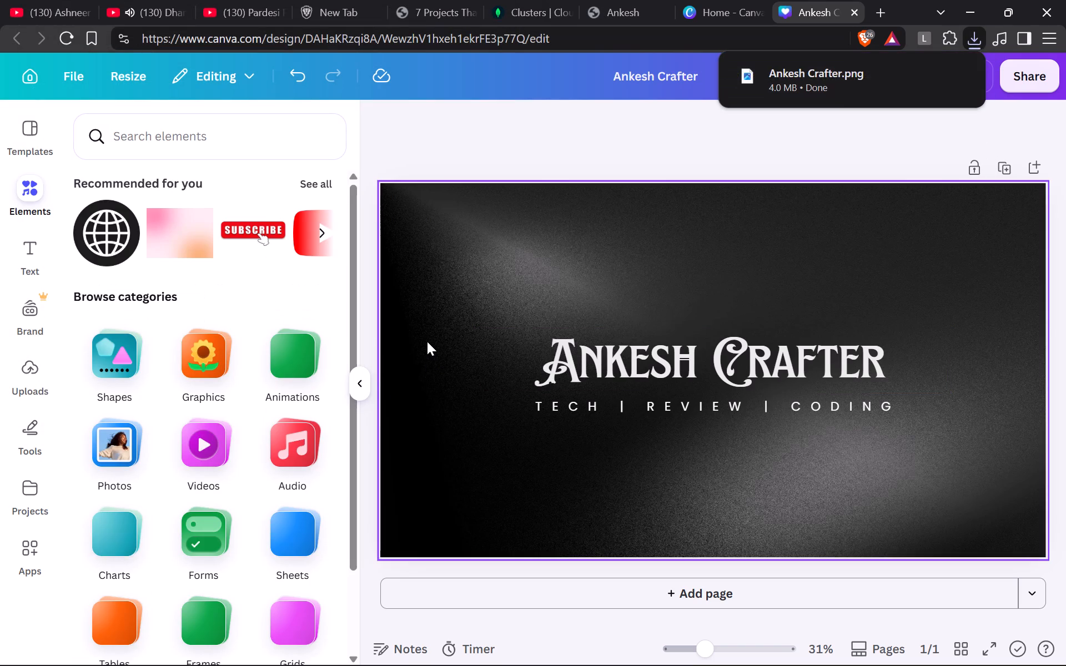
Examine the element categories and the recommended elements for graphics to add to the banner.
{"action": "scroll", "coordinate": [274, 345], "scroll_direction": "down", "scroll_amount": 1}
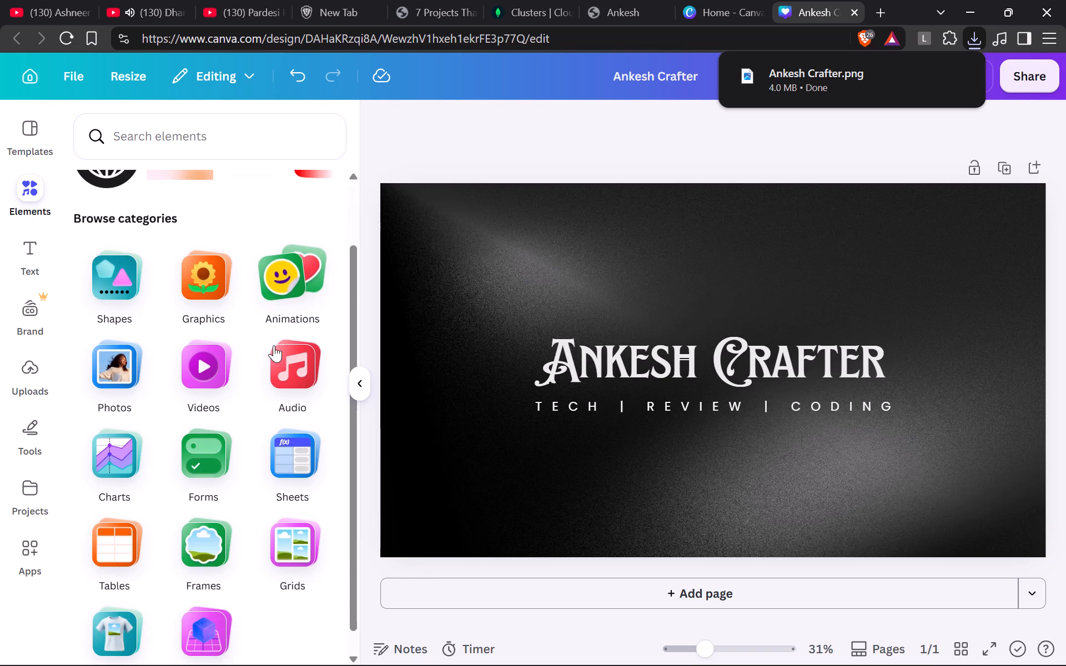
{"action": "scroll", "coordinate": [274, 345], "scroll_direction": "down", "scroll_amount": 10}
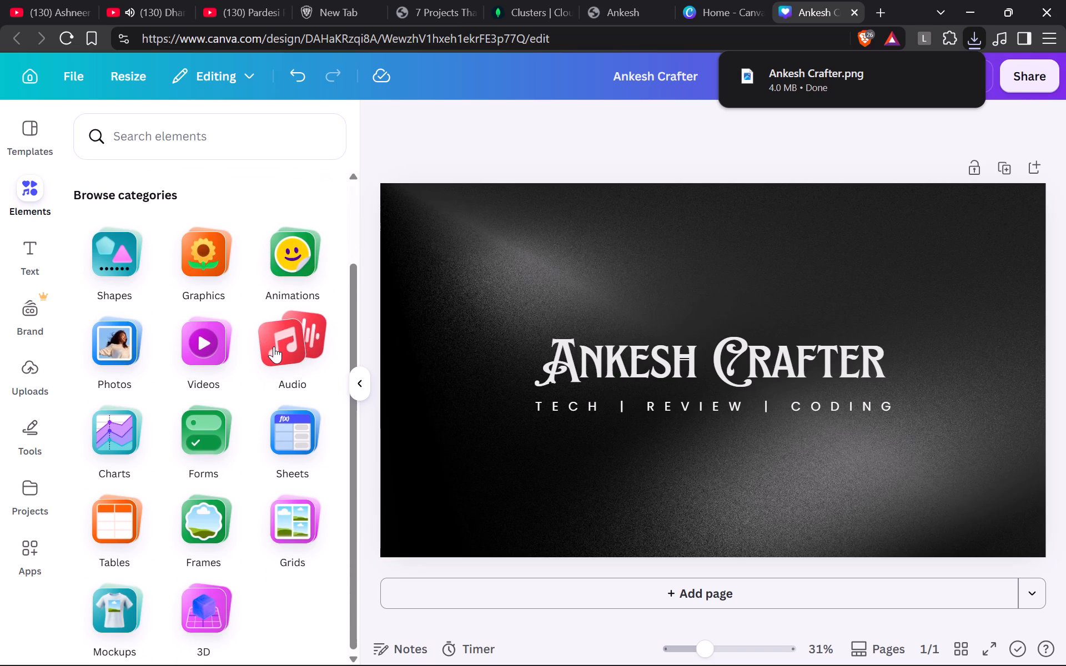
{"action": "scroll", "coordinate": [274, 350], "scroll_direction": "down", "scroll_amount": 3}
{"action": "scroll", "coordinate": [242, 402], "scroll_direction": "down", "scroll_amount": 3}
{"action": "scroll", "coordinate": [267, 593], "scroll_direction": "down", "scroll_amount": 5}
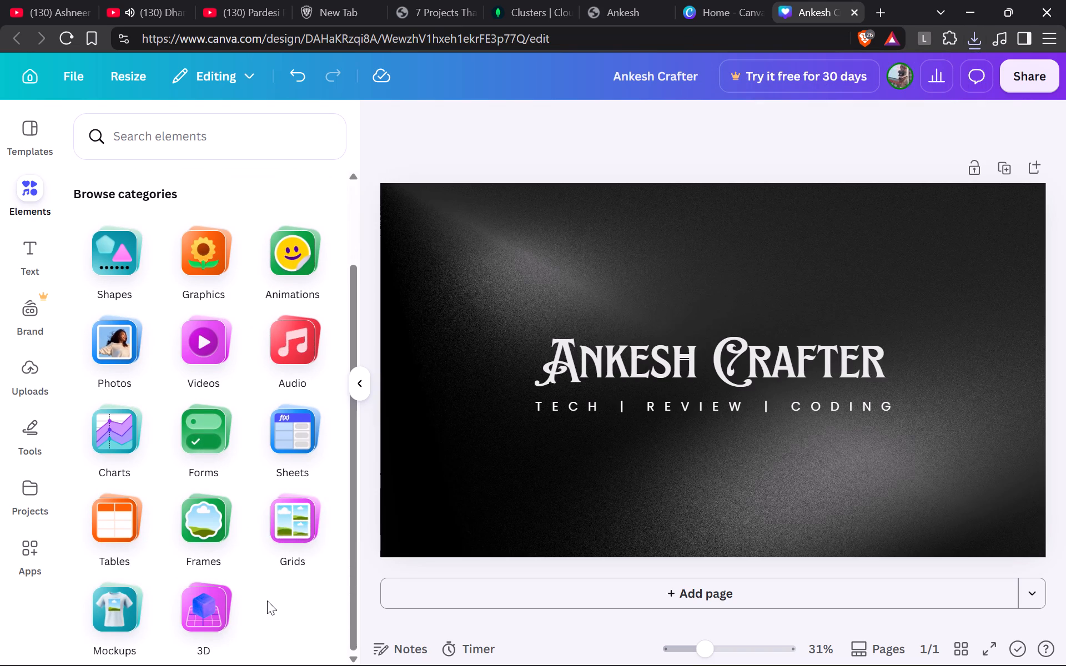
{"action": "scroll", "coordinate": [267, 586], "scroll_direction": "up", "scroll_amount": 10}
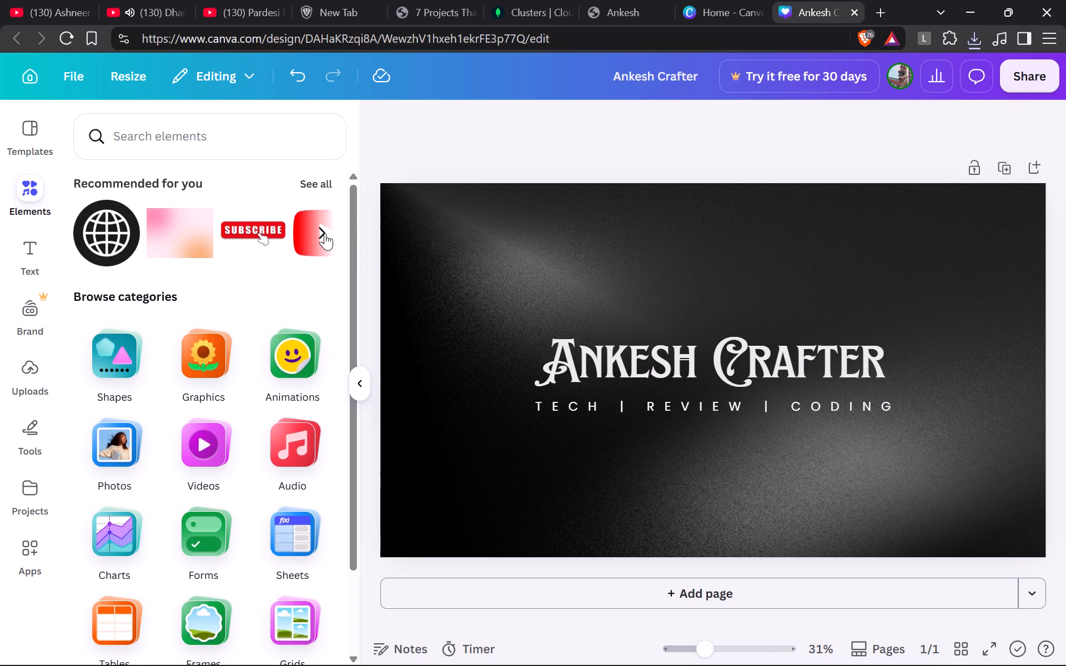
{"action": "left_click", "coordinate": [325, 233]}
{"action": "left_click", "coordinate": [325, 234]}
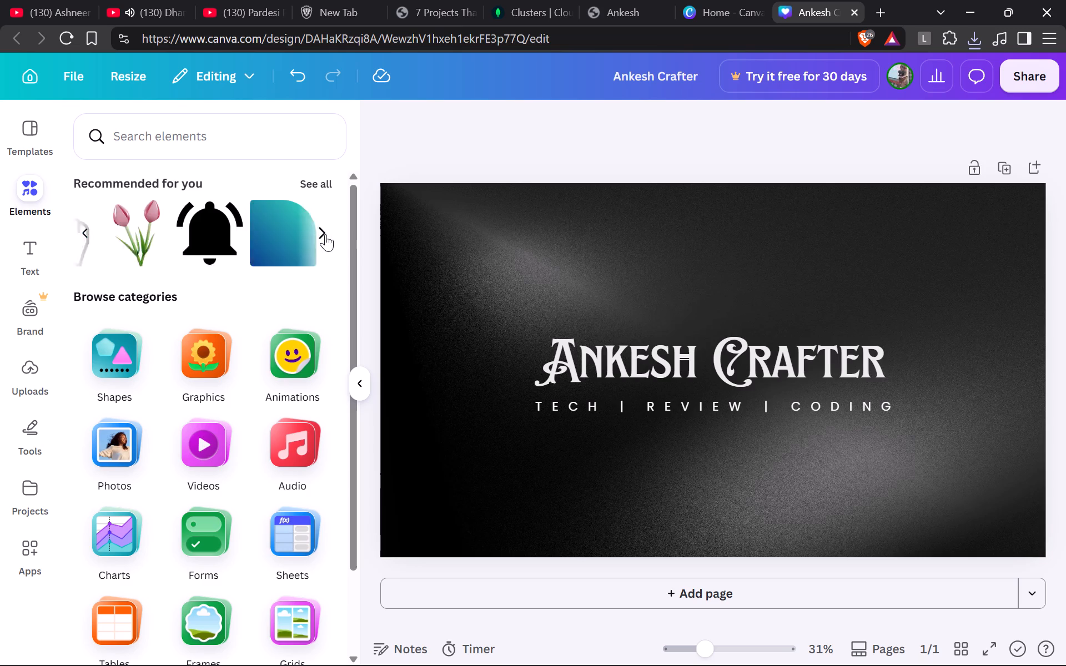
{"action": "left_click", "coordinate": [325, 234]}
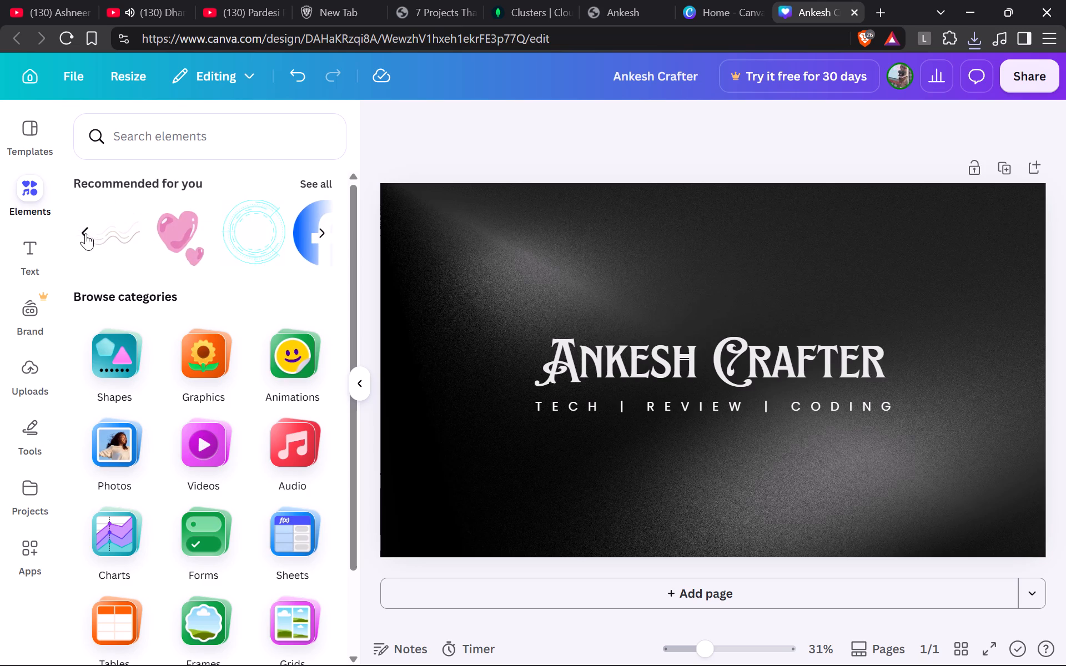
{"action": "left_click", "coordinate": [86, 233]}
{"action": "left_click", "coordinate": [86, 233]}
{"action": "left_click", "coordinate": [86, 233]}
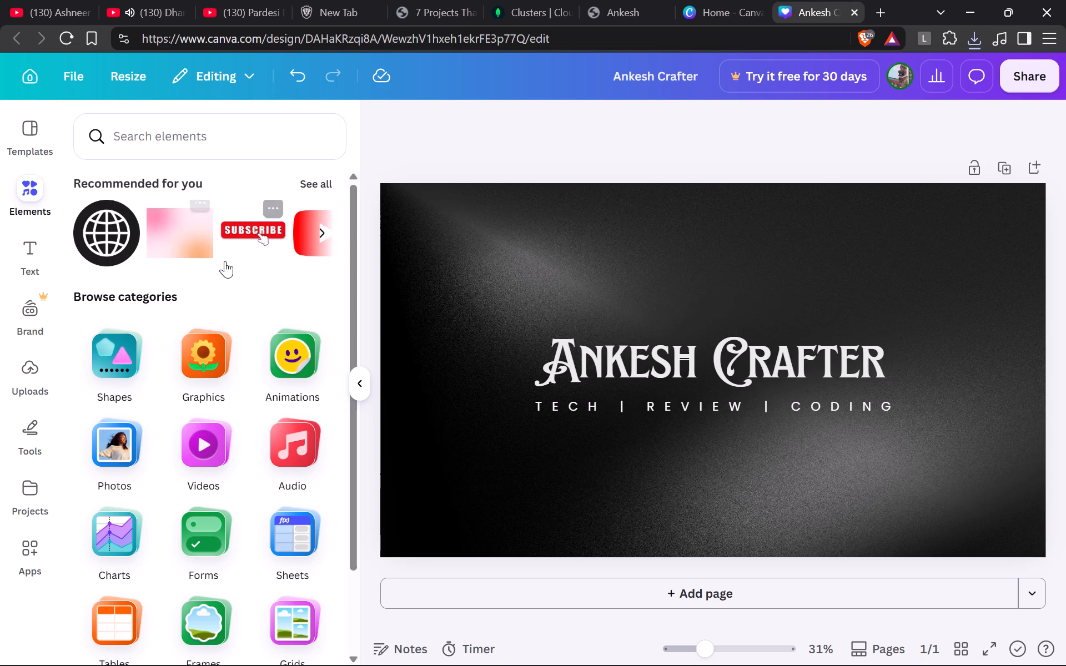
Add the recommended red SUBSCRIBE graphic with the pointing hand, shrink it to a small badge and centre it below the tagline.
{"action": "left_click", "coordinate": [243, 238]}
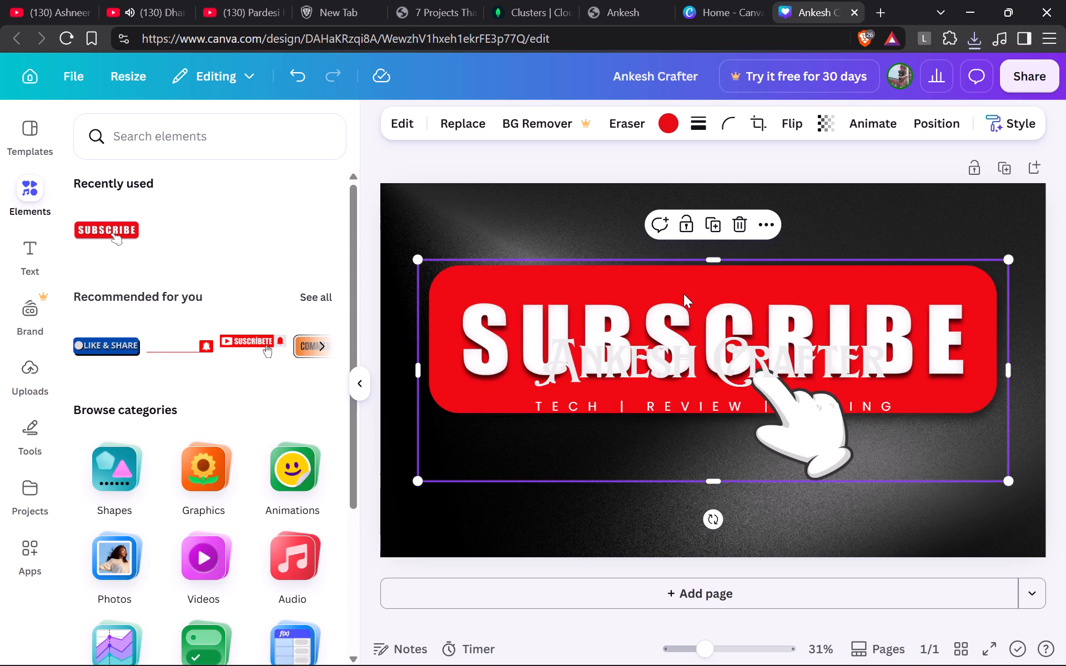
{"action": "left_click_drag", "start_coordinate": [683, 293], "coordinate": [623, 272]}
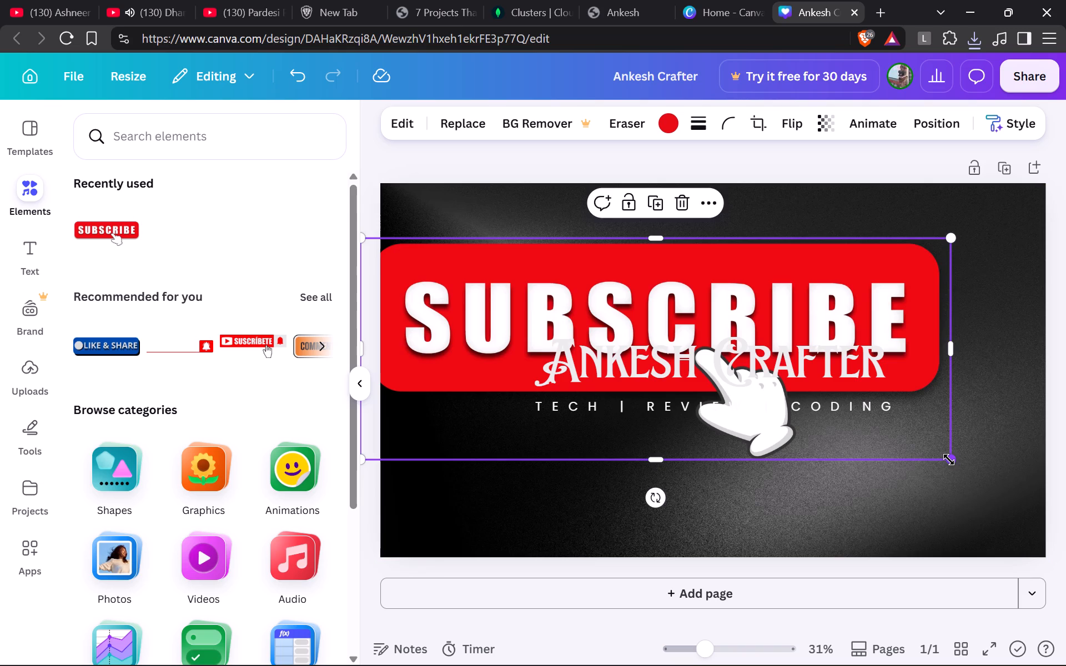
{"action": "left_click_drag", "start_coordinate": [950, 460], "coordinate": [535, 300]}
{"action": "left_click_drag", "start_coordinate": [440, 267], "coordinate": [611, 386]}
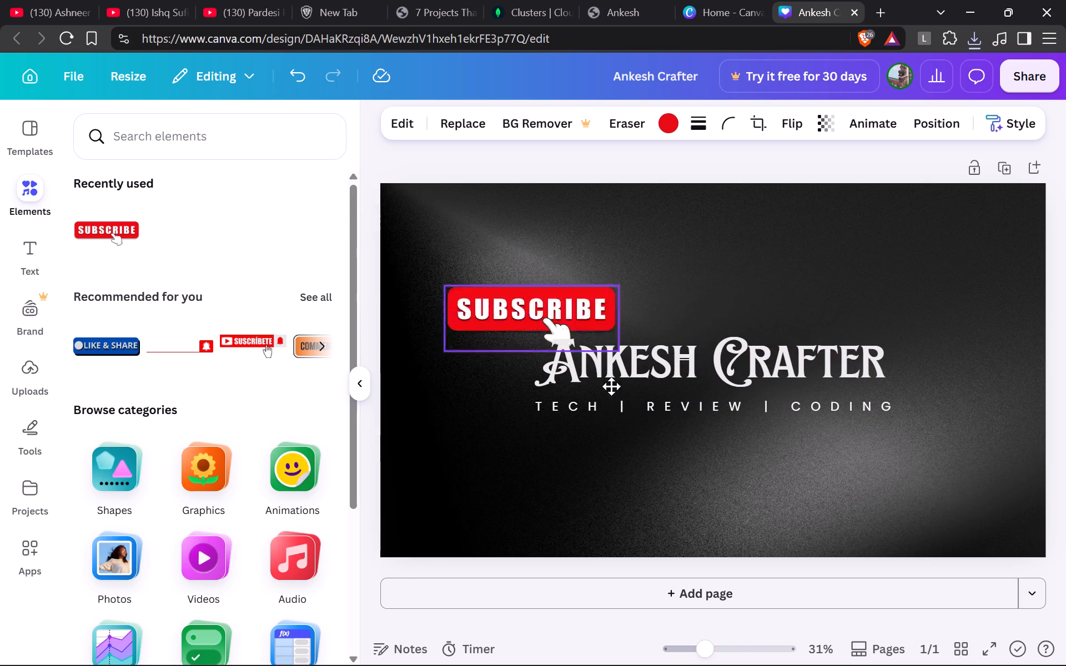
{"action": "left_click_drag", "start_coordinate": [611, 386], "coordinate": [700, 456]}
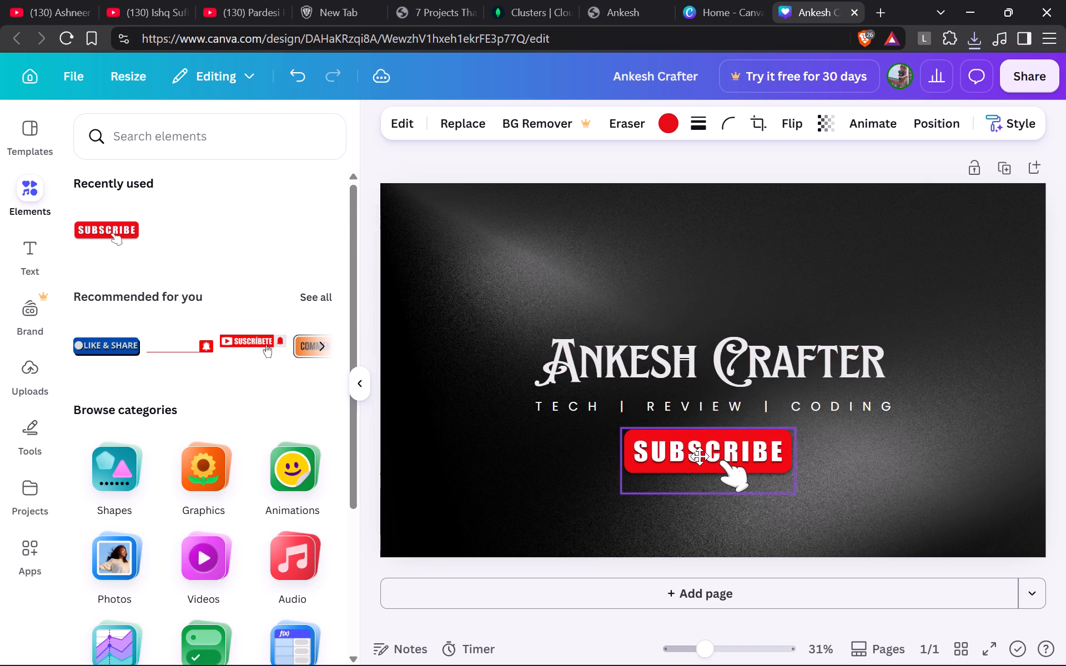
{"action": "left_click_drag", "start_coordinate": [700, 456], "coordinate": [705, 455]}
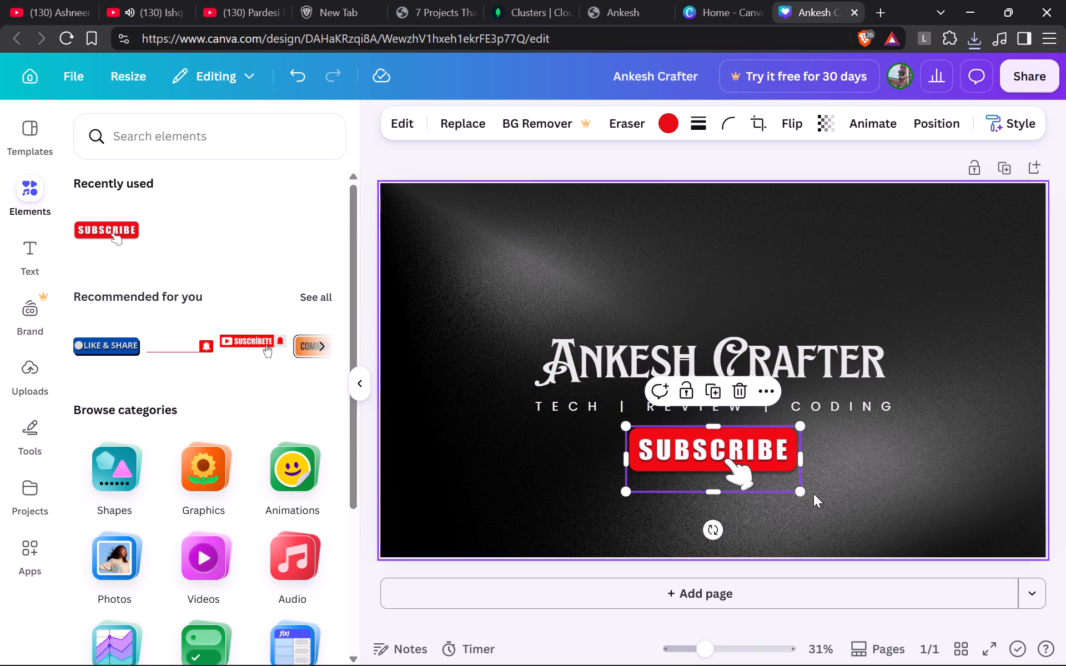
{"action": "left_click_drag", "start_coordinate": [802, 491], "coordinate": [718, 457]}
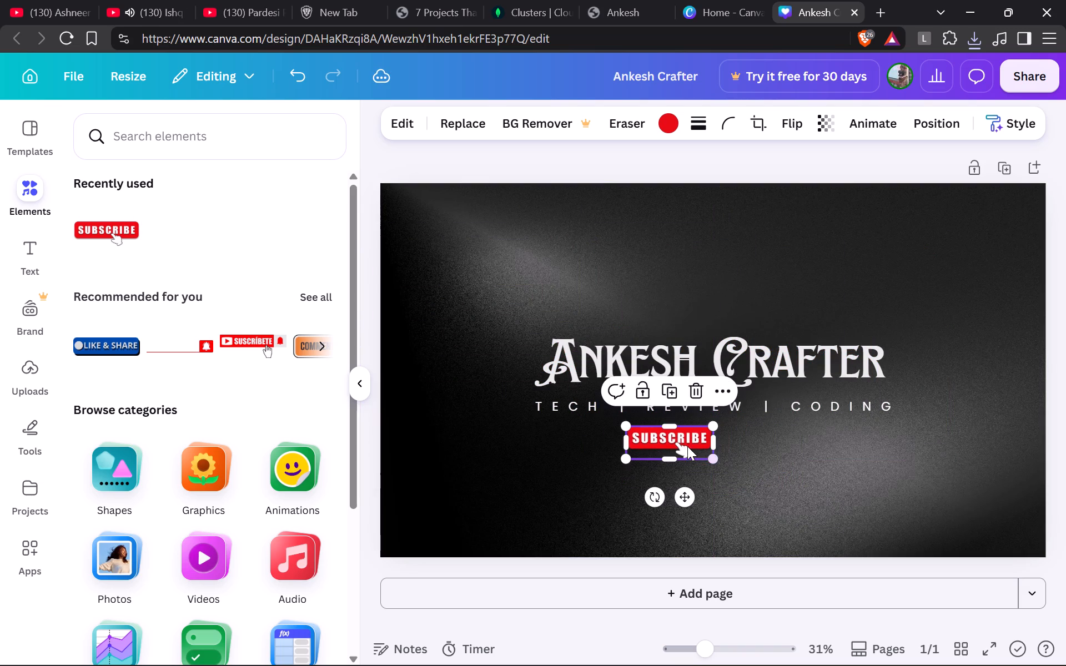
{"action": "left_click_drag", "start_coordinate": [687, 446], "coordinate": [731, 445]}
{"action": "left_click", "coordinate": [792, 480]}
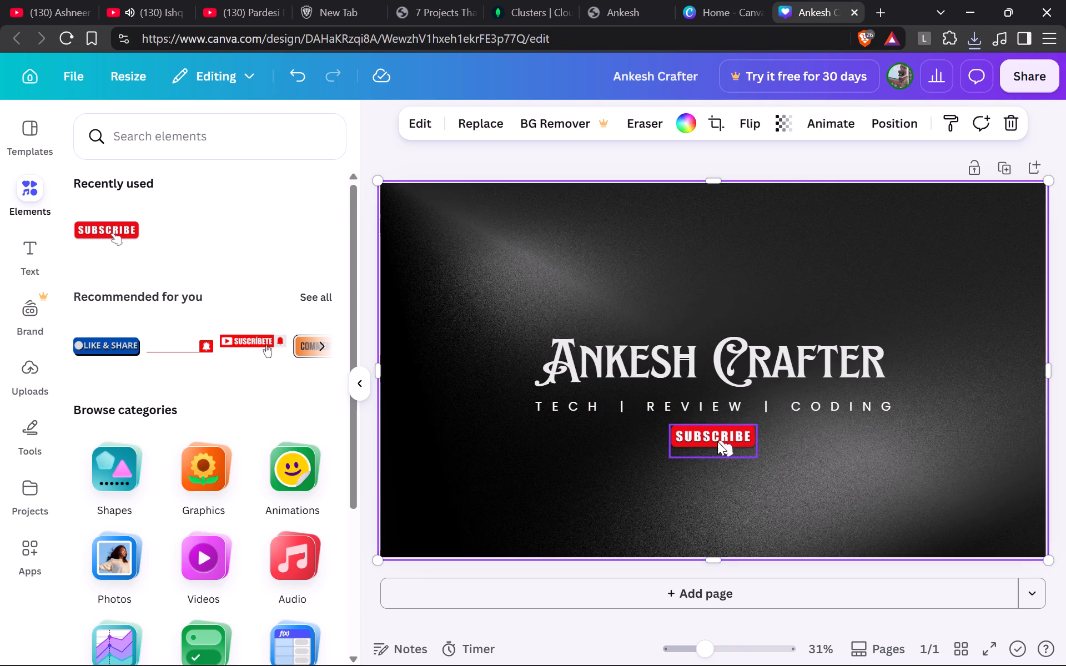
Move the SUBSCRIBE graphic so it sits just beneath the word CODING in the tagline.
{"action": "left_click_drag", "start_coordinate": [705, 432], "coordinate": [820, 433]}
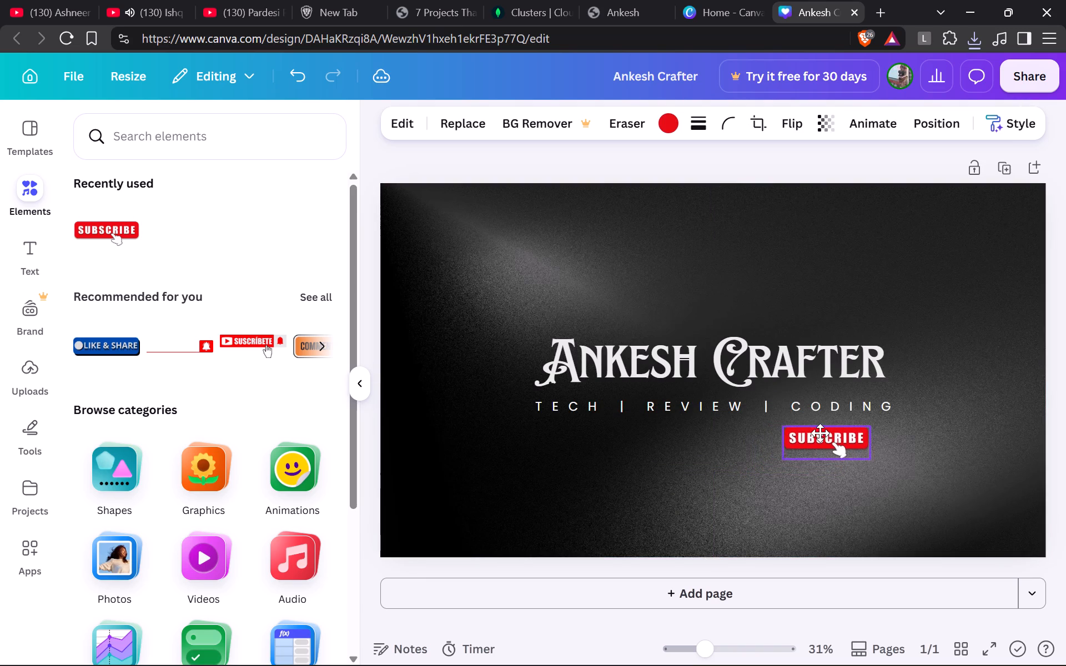
{"action": "left_click_drag", "start_coordinate": [820, 433], "coordinate": [820, 438]}
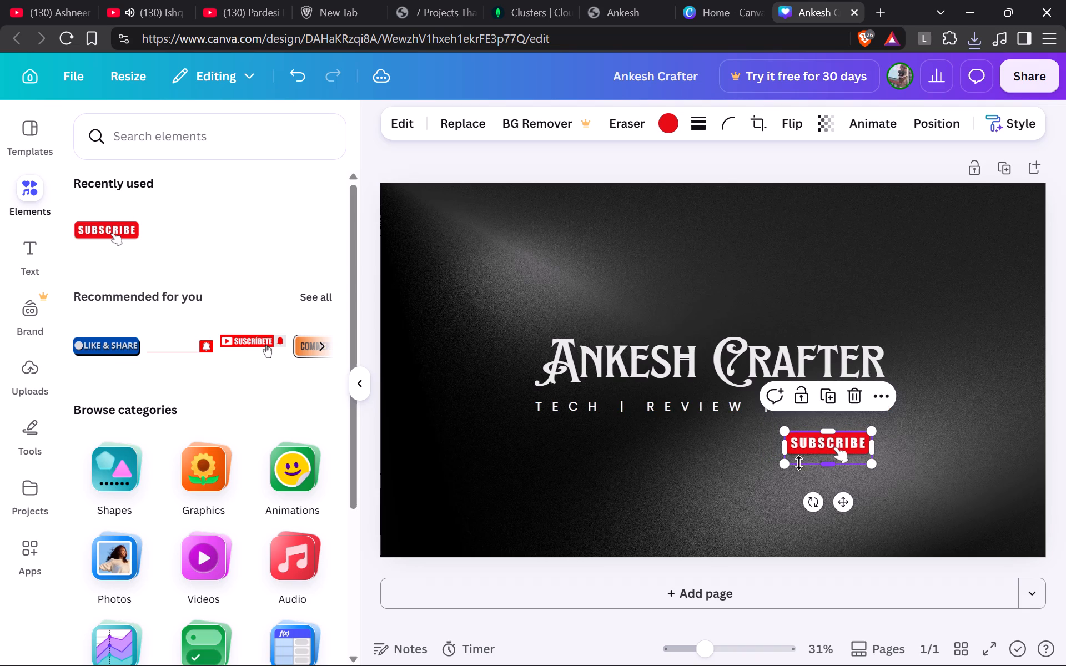
{"action": "left_click", "coordinate": [680, 438]}
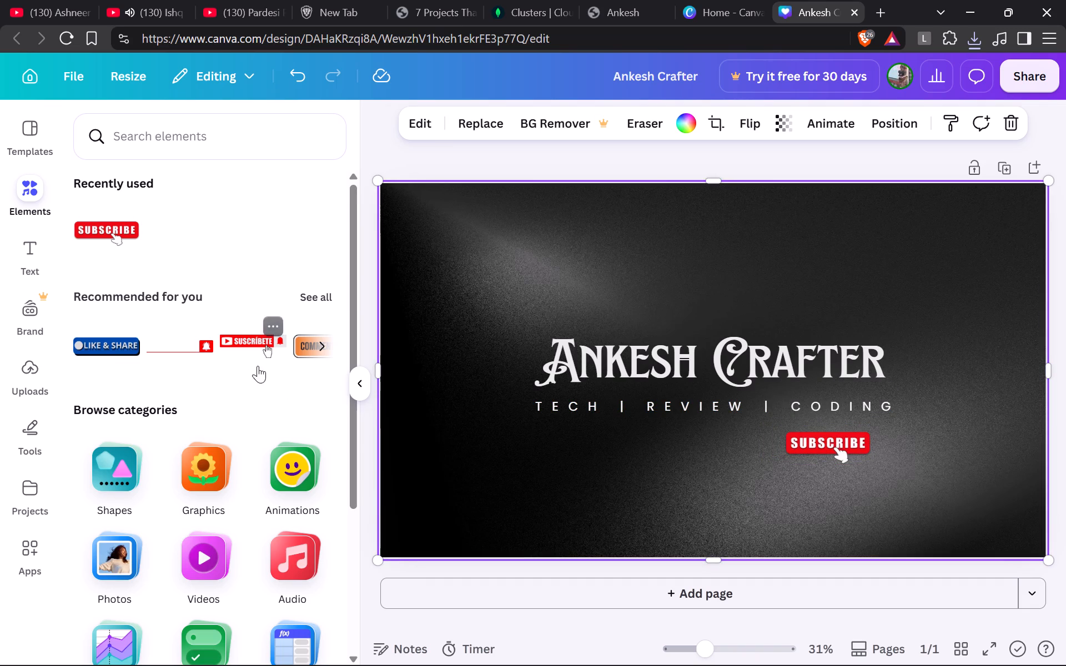
Add the YouTube logo with black lettering from the full recommendations and place it below the tagline, beside the SUBSCRIBE graphic.
{"action": "left_click", "coordinate": [316, 301]}
{"action": "scroll", "coordinate": [288, 385], "scroll_direction": "down", "scroll_amount": 4}
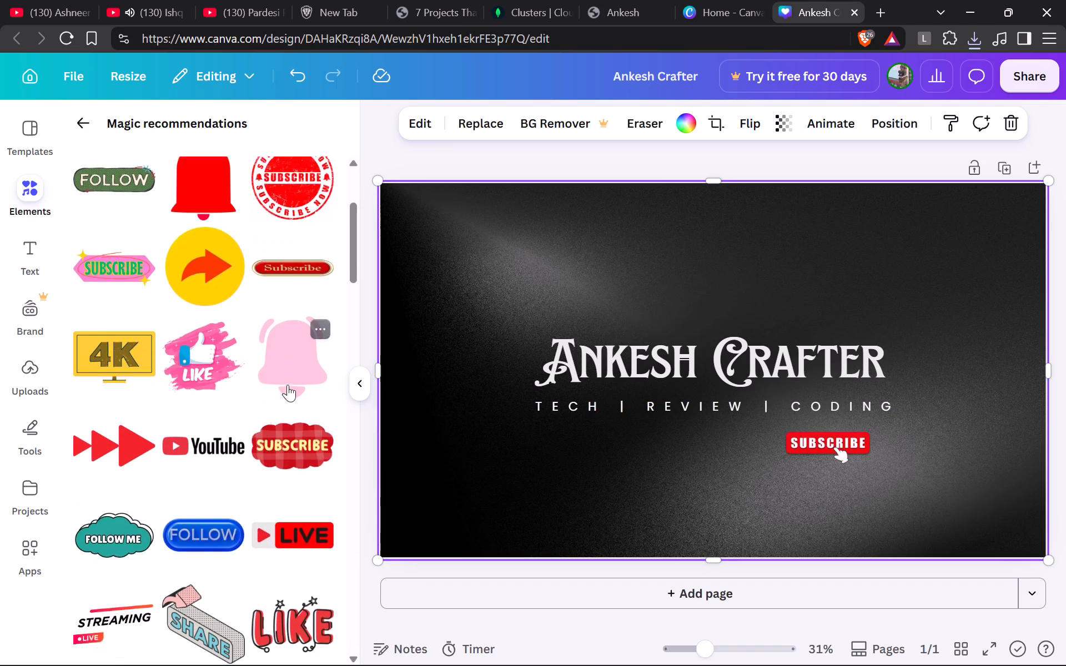
{"action": "scroll", "coordinate": [288, 385], "scroll_direction": "down", "scroll_amount": 1}
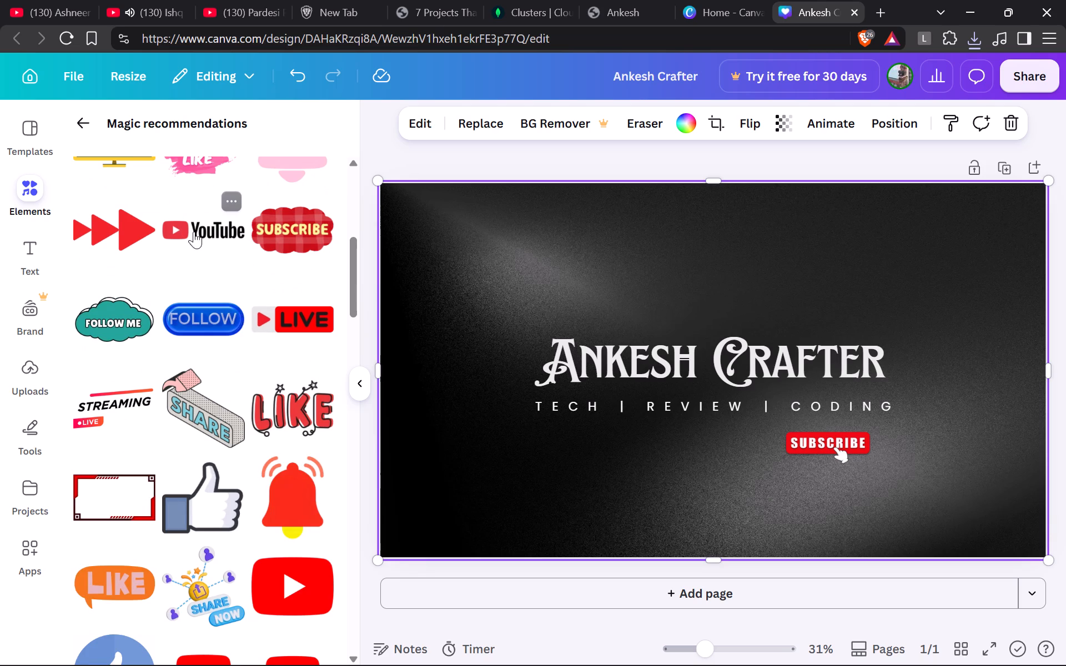
{"action": "scroll", "coordinate": [259, 440], "scroll_direction": "down", "scroll_amount": 5}
{"action": "scroll", "coordinate": [259, 440], "scroll_direction": "up", "scroll_amount": 5}
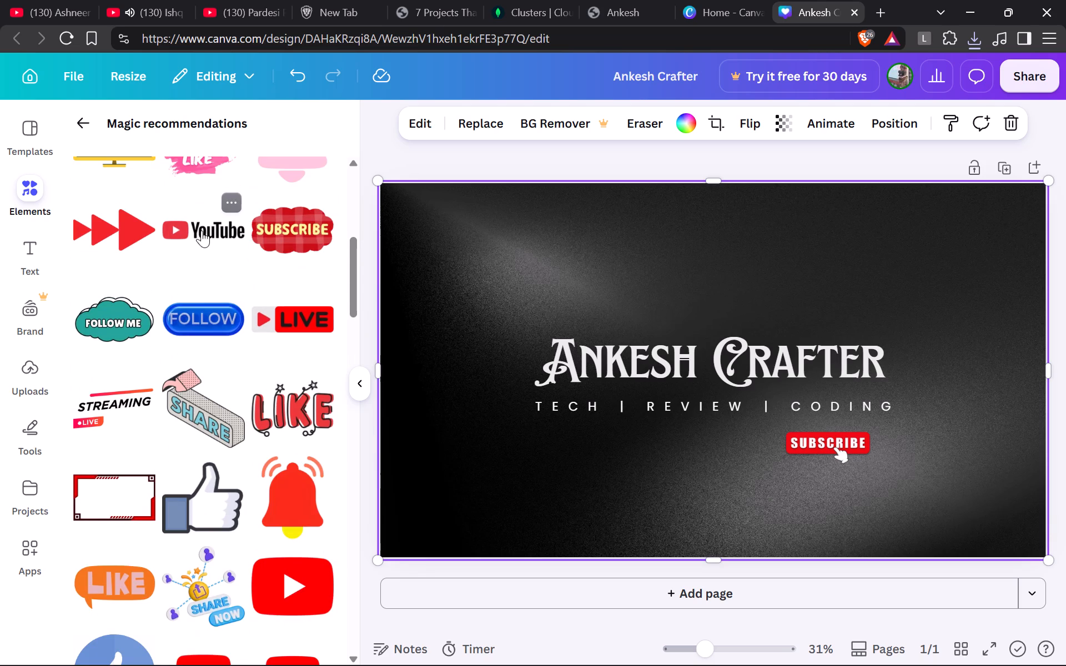
{"action": "left_click", "coordinate": [202, 224]}
{"action": "left_click_drag", "start_coordinate": [658, 371], "coordinate": [637, 406]}
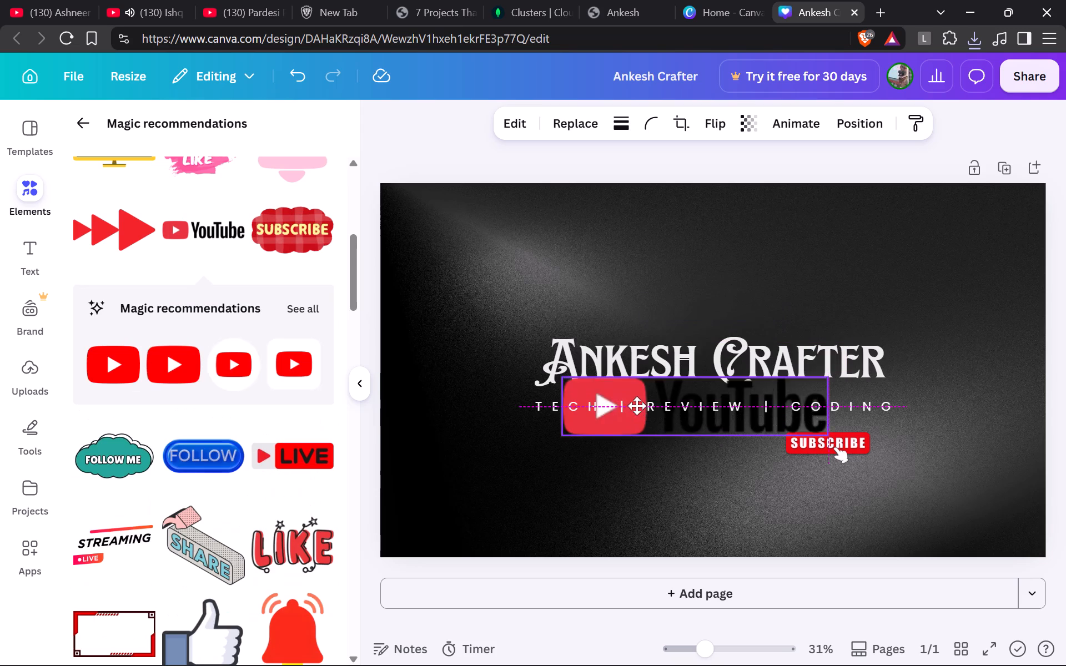
{"action": "left_click_drag", "start_coordinate": [637, 406], "coordinate": [591, 450]}
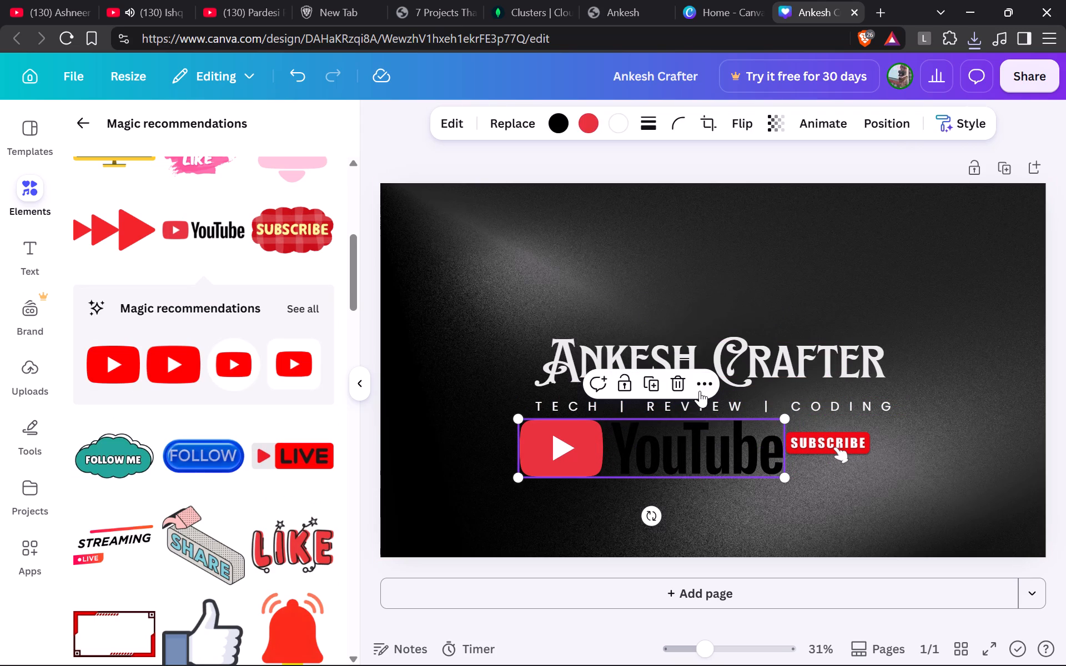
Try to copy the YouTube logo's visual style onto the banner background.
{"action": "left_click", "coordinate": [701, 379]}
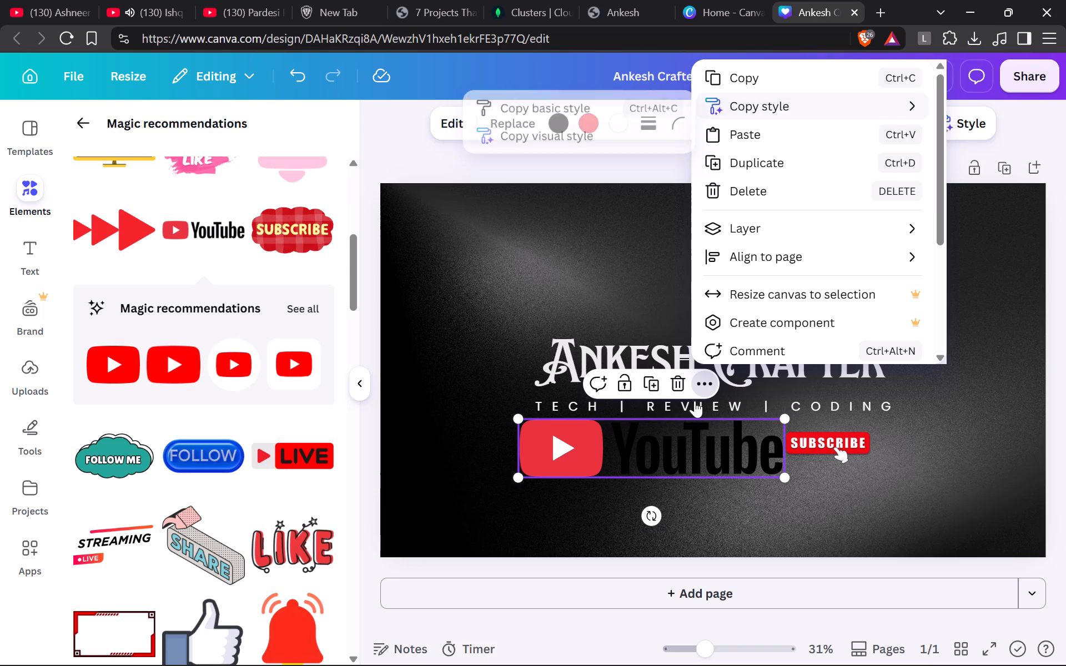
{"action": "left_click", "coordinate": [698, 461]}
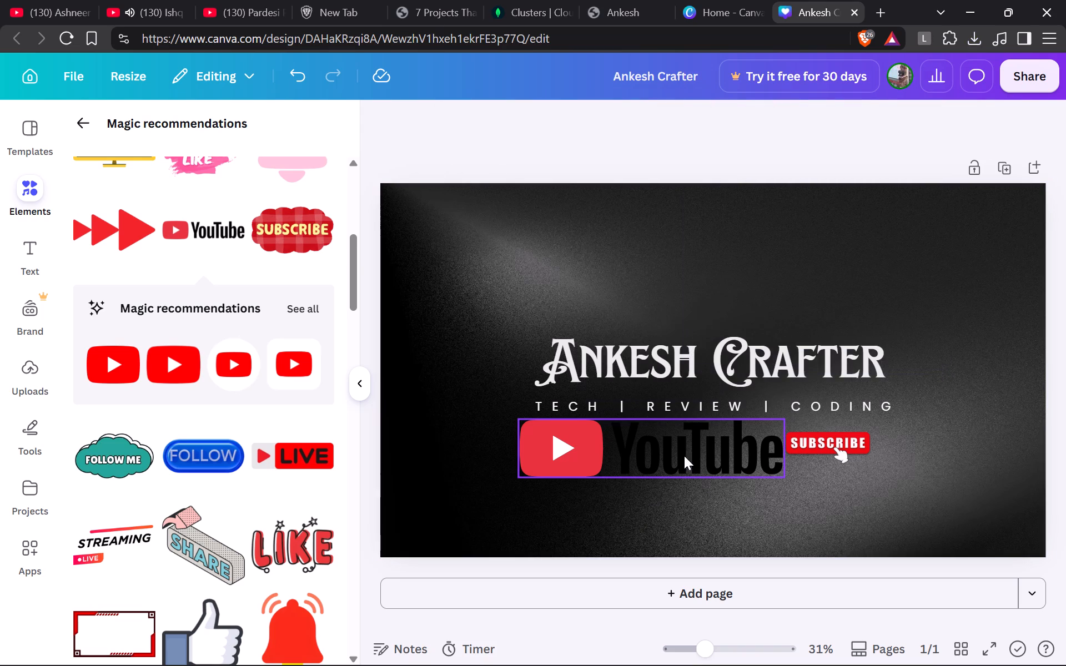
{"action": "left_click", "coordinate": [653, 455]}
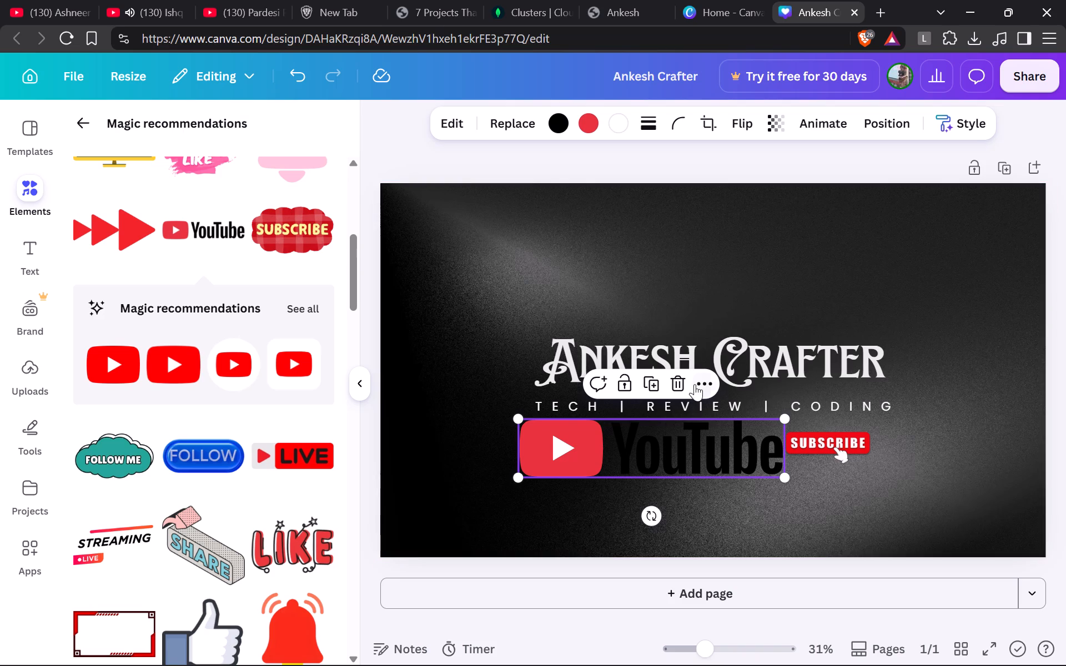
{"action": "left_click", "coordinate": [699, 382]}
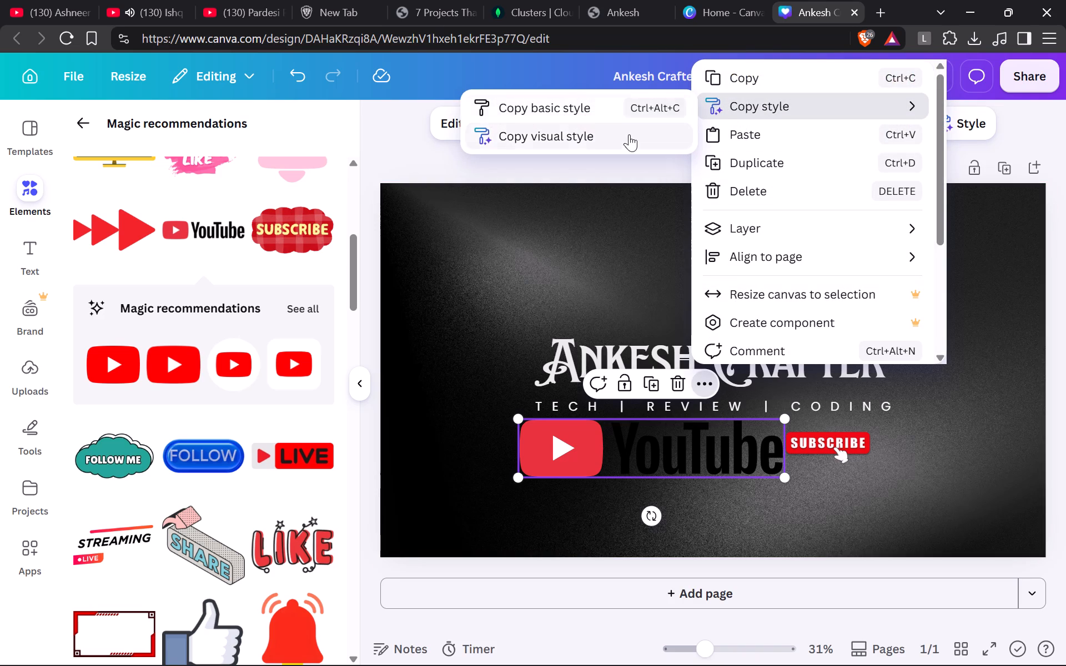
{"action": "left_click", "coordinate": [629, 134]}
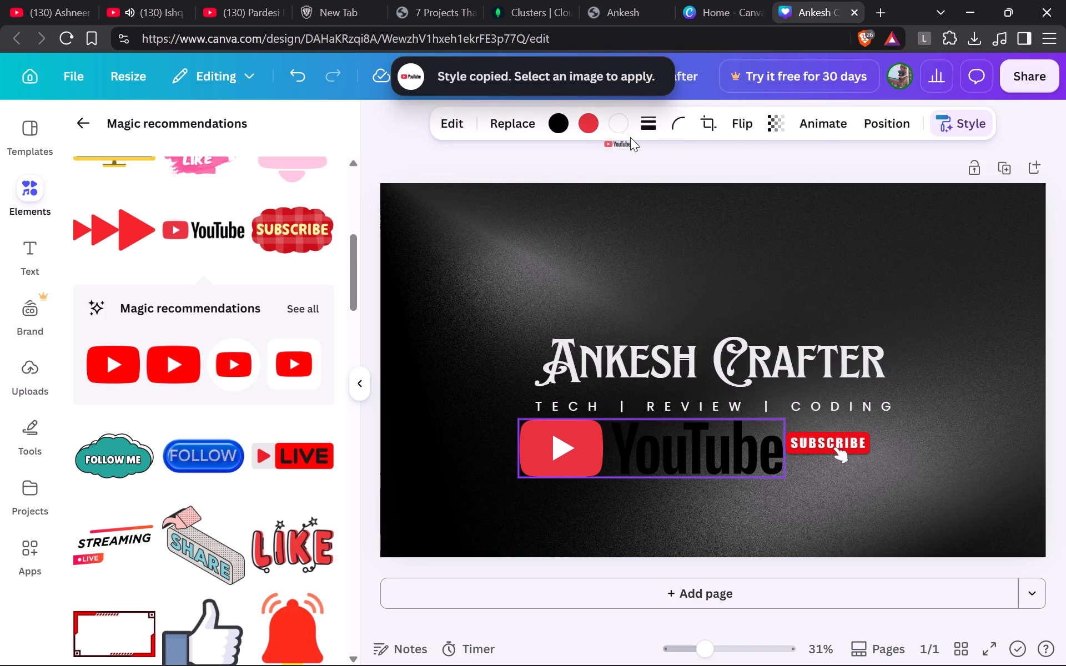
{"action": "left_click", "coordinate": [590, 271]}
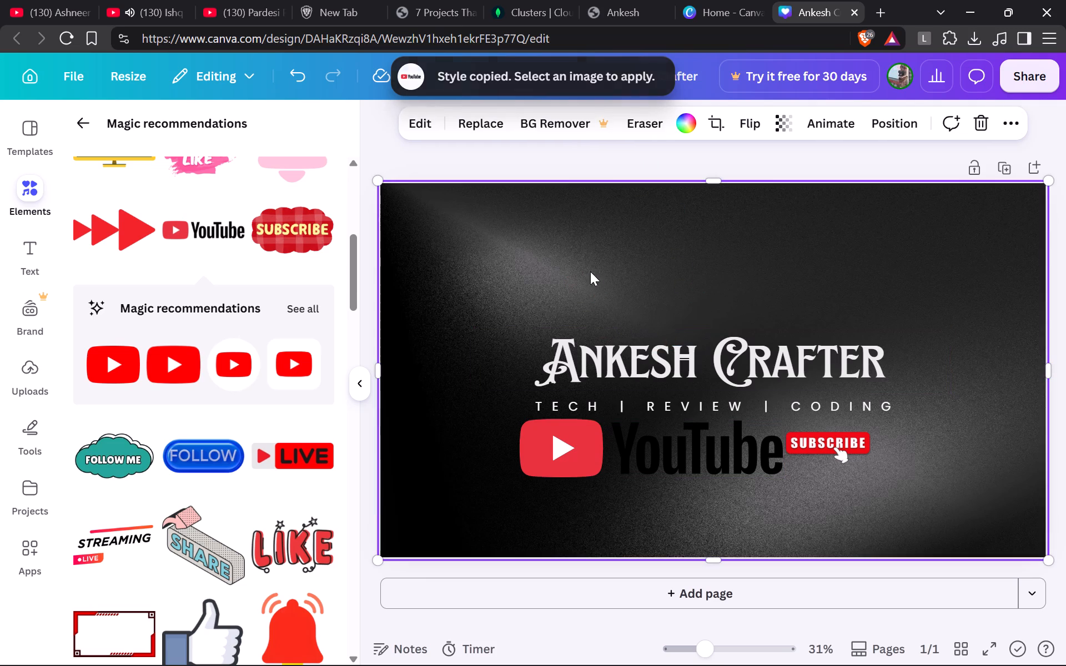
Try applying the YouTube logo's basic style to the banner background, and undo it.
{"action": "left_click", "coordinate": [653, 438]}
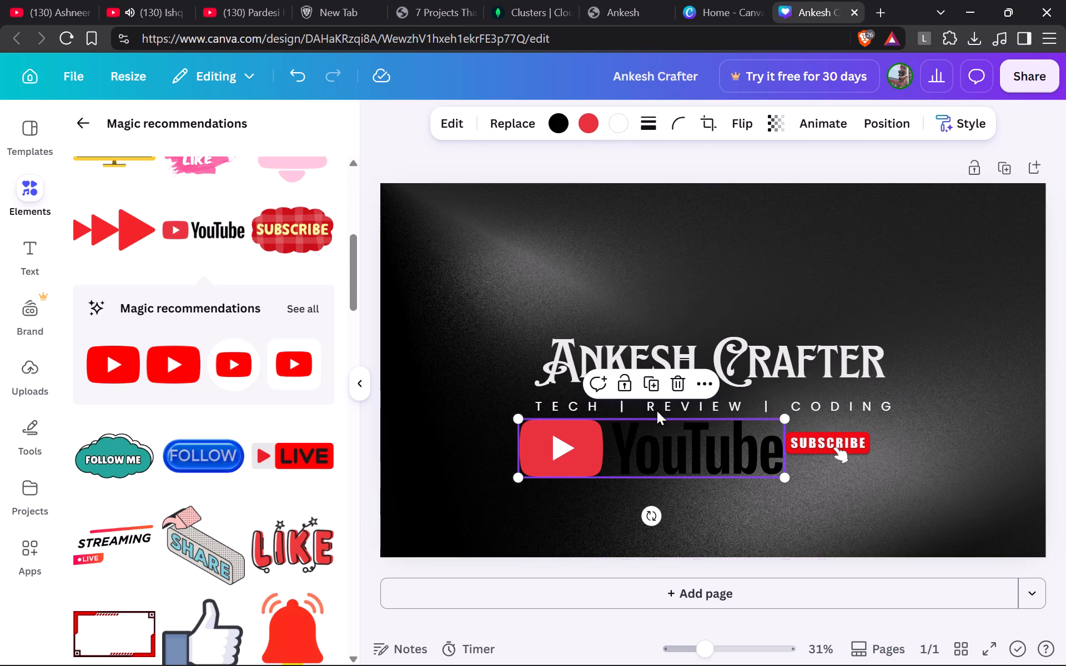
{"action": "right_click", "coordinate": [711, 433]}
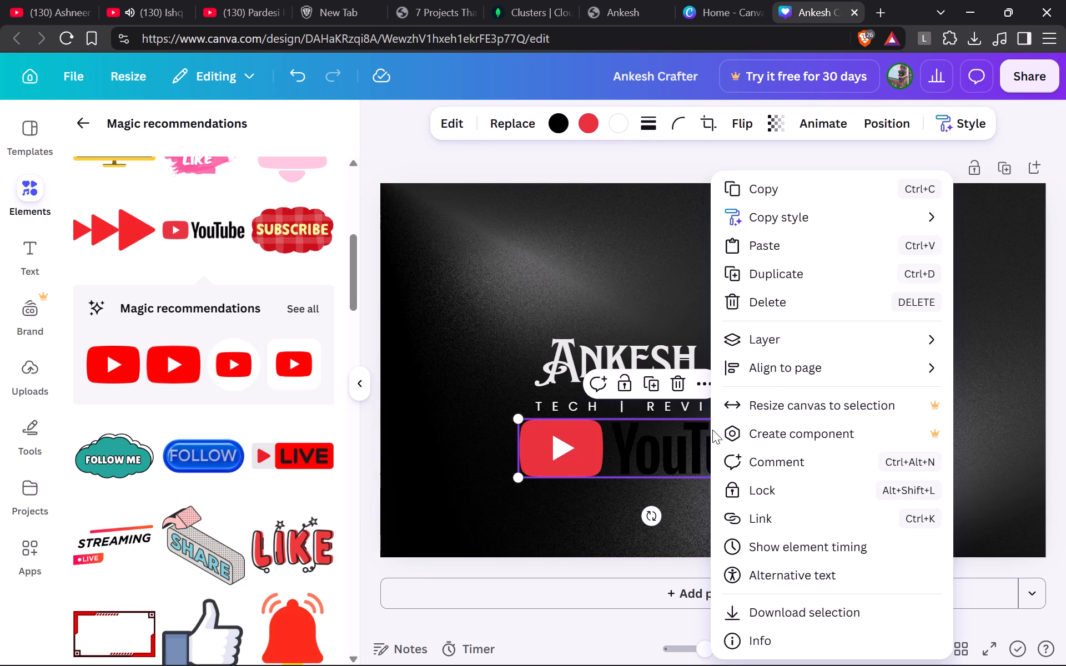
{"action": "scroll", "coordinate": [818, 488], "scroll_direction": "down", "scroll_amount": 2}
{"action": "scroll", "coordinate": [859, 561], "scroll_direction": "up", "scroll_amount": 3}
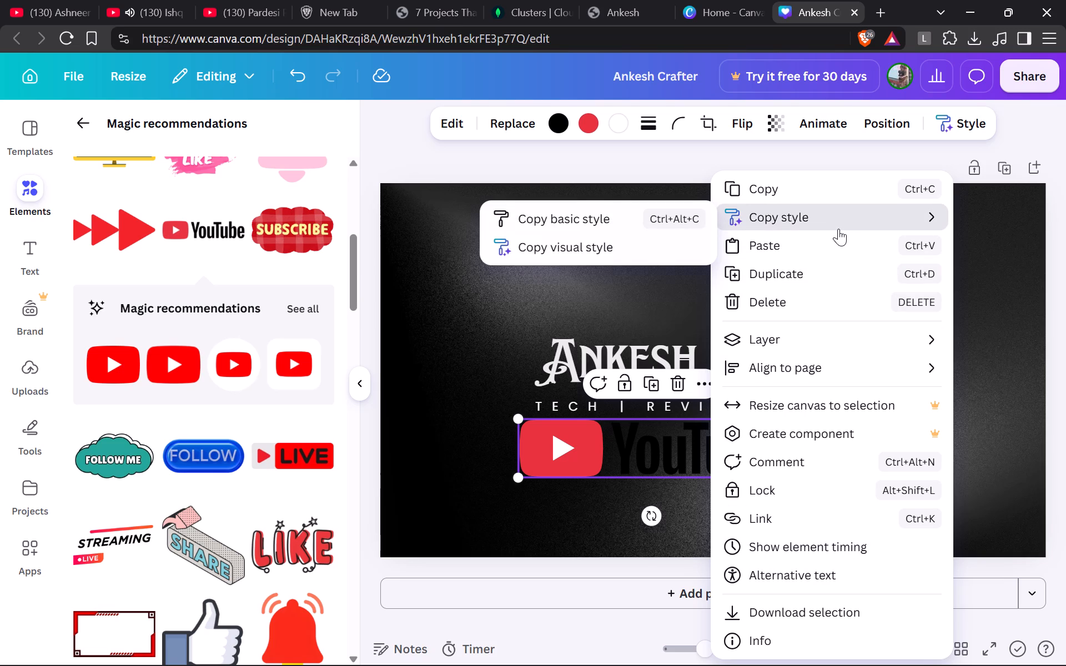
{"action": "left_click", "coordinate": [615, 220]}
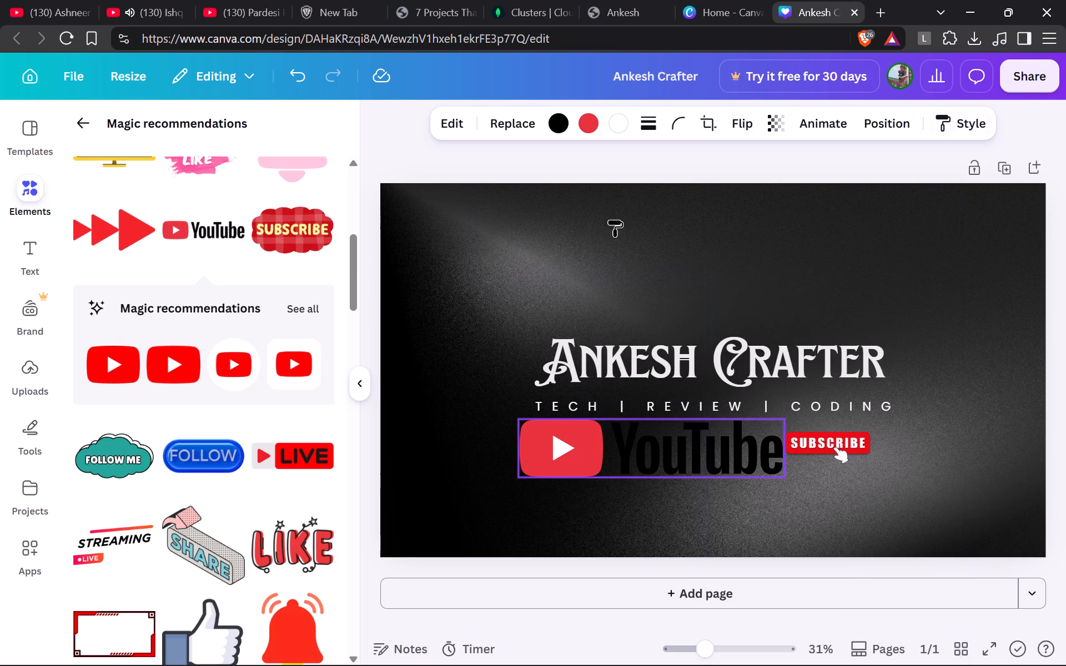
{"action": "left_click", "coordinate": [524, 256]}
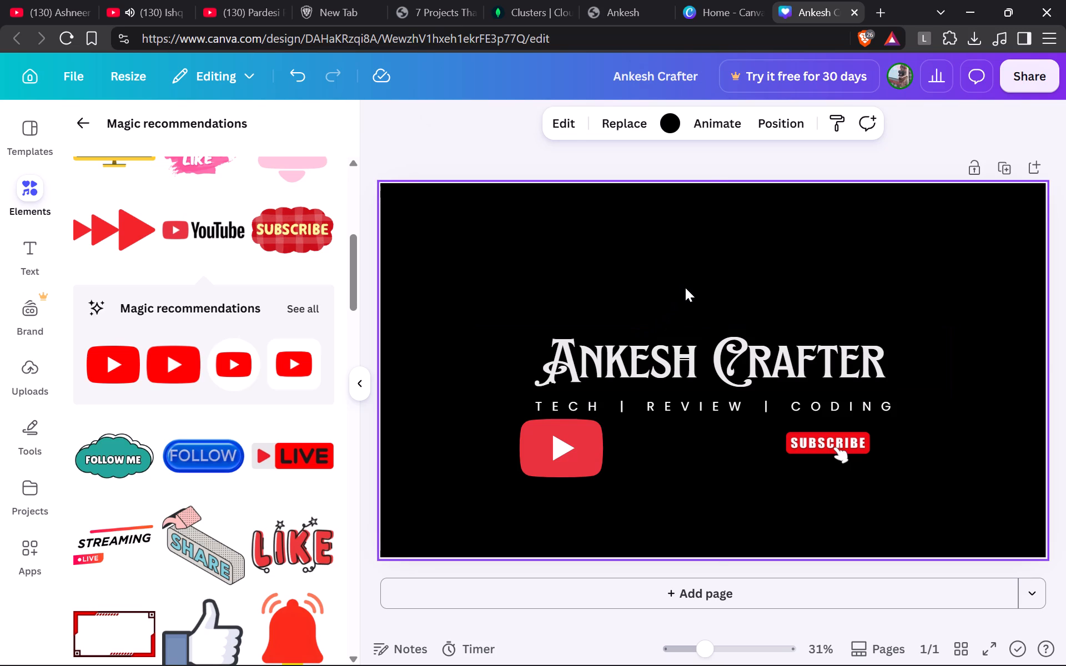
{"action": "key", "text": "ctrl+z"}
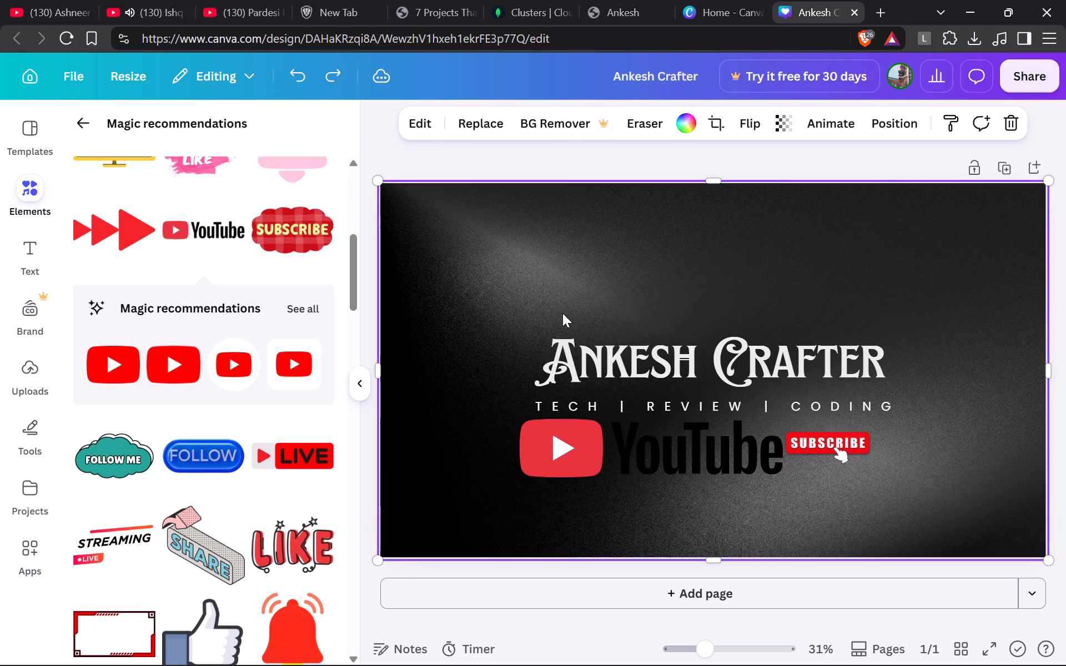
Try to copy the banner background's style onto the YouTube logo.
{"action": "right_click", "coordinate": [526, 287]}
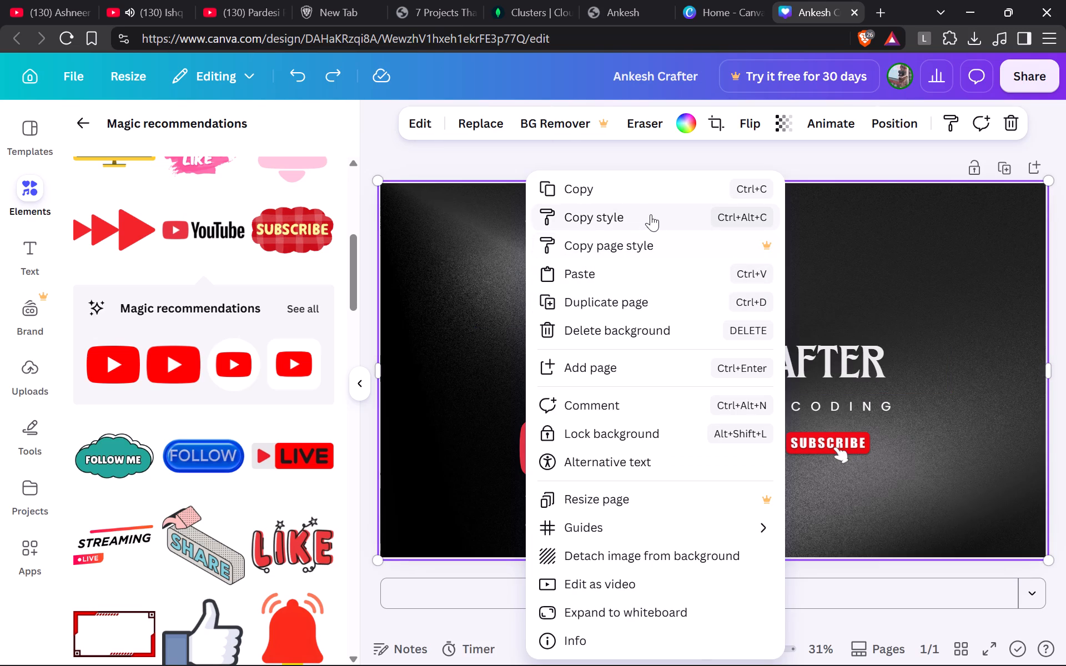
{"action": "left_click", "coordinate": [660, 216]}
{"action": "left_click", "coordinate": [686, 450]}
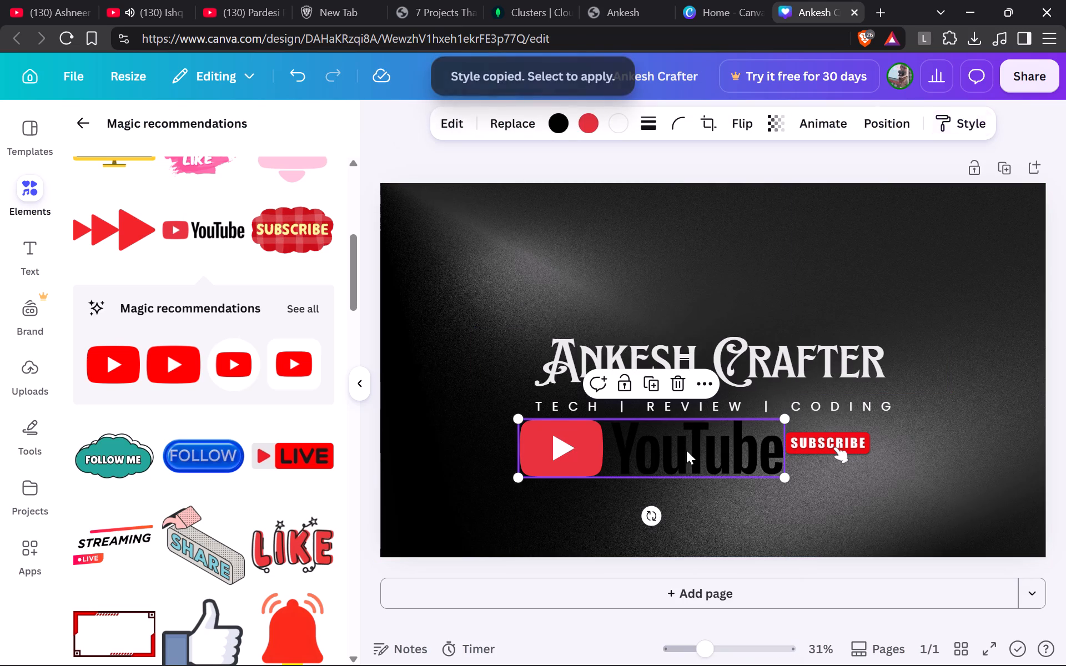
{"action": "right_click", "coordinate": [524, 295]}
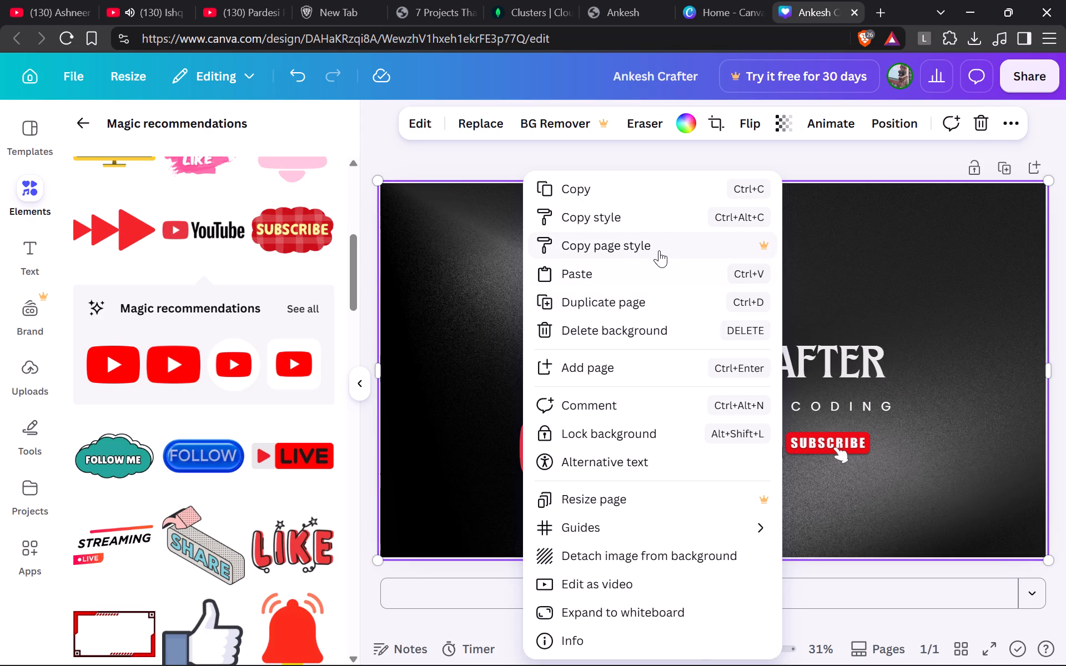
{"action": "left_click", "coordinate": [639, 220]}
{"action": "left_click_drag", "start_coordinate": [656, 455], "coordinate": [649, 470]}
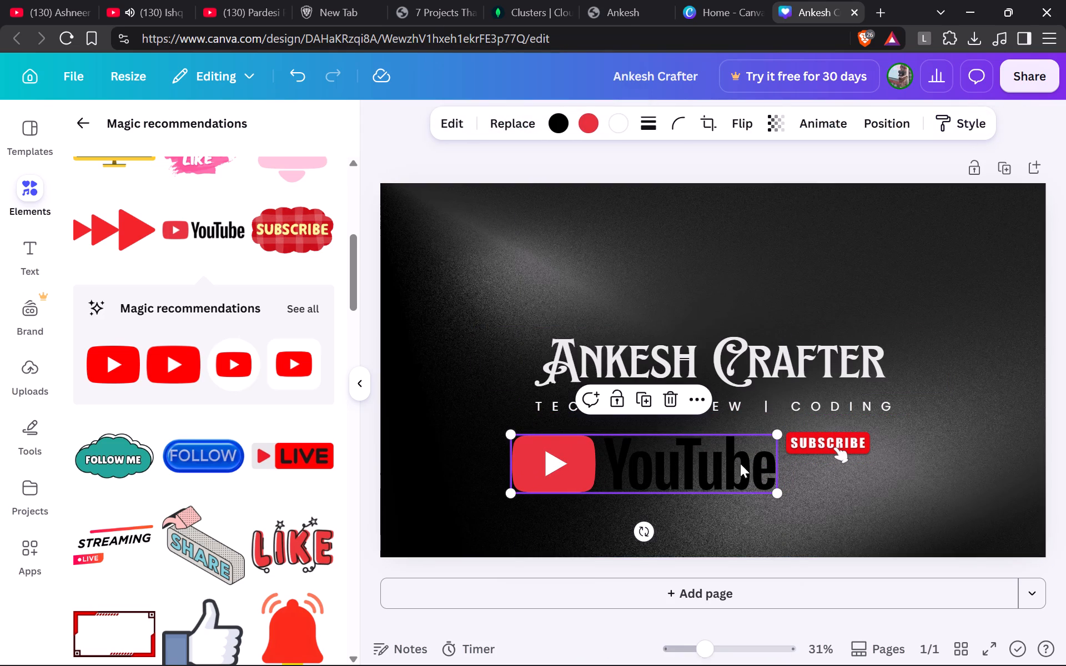
Shrink the YouTube logo to about half its size and place it above the start of the channel title.
{"action": "left_click", "coordinate": [866, 471]}
{"action": "left_click", "coordinate": [727, 477]}
{"action": "left_click_drag", "start_coordinate": [772, 491], "coordinate": [642, 456]}
{"action": "left_click_drag", "start_coordinate": [593, 447], "coordinate": [554, 306]}
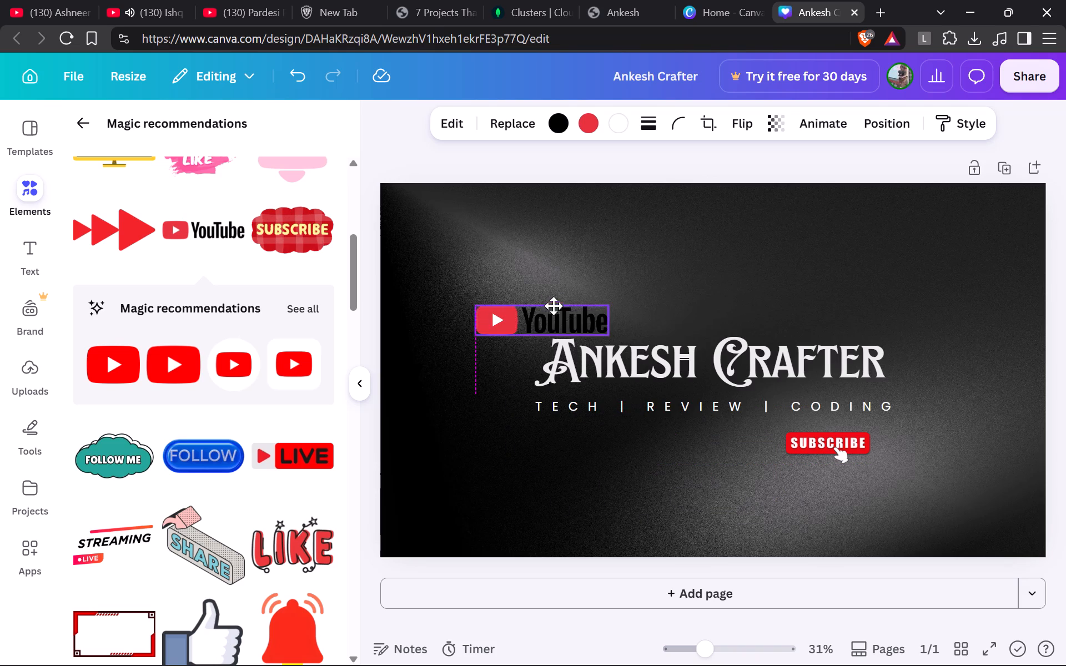
{"action": "left_click_drag", "start_coordinate": [554, 306], "coordinate": [544, 292]}
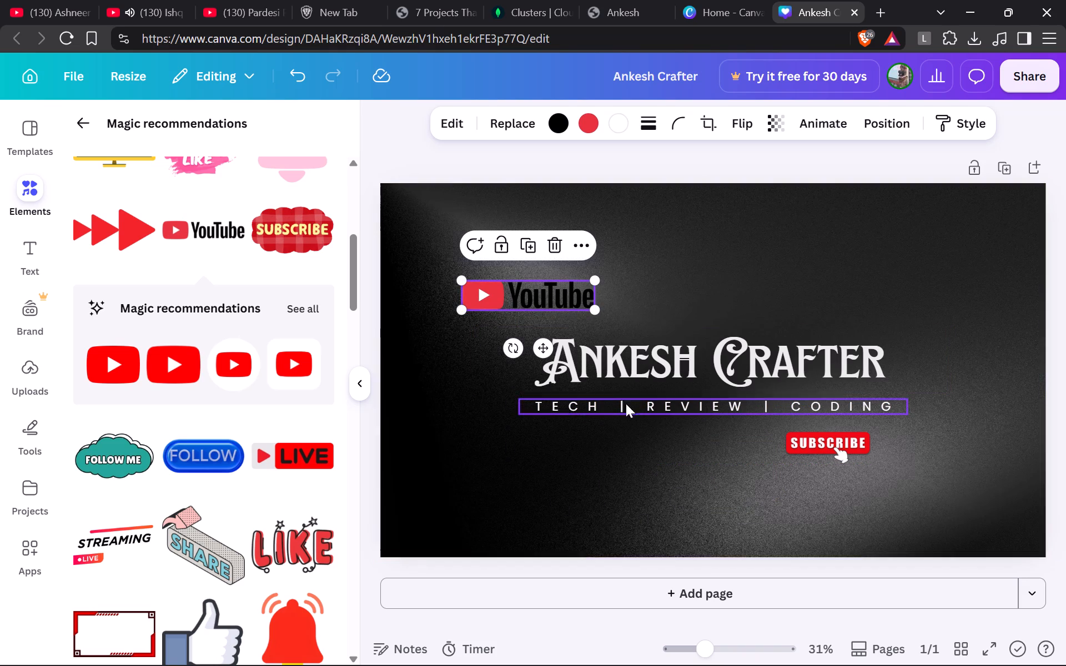
{"action": "left_click_drag", "start_coordinate": [550, 295], "coordinate": [553, 303]}
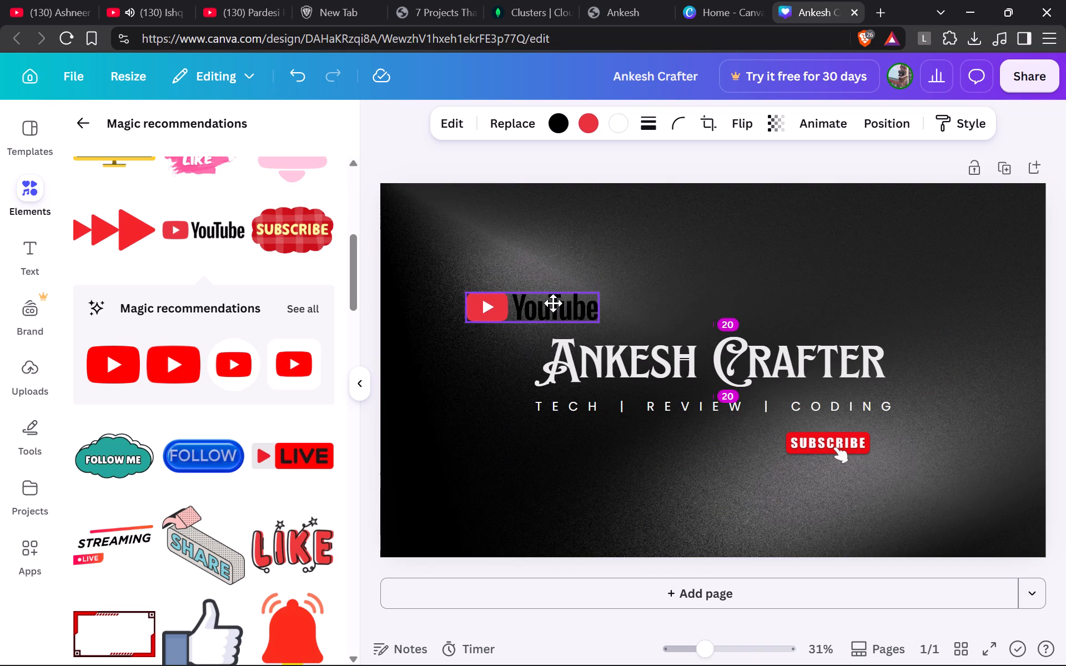
{"action": "left_click_drag", "start_coordinate": [553, 303], "coordinate": [549, 303]}
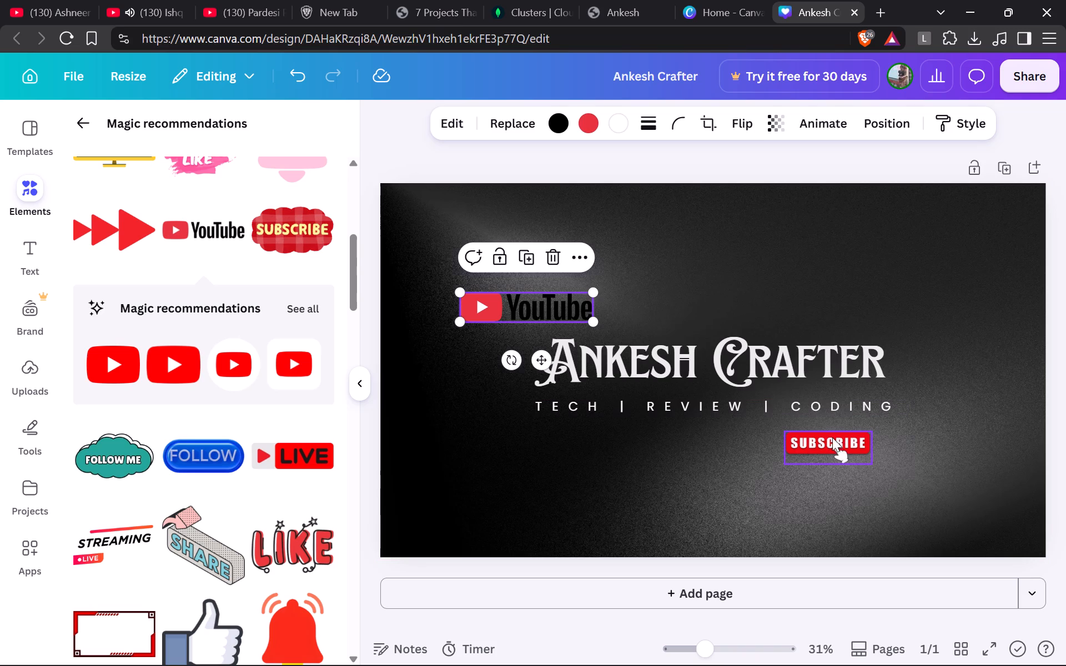
Enlarge the SUBSCRIBE graphic slightly and position it just beneath the word CODING in the tagline.
{"action": "left_click_drag", "start_coordinate": [829, 439], "coordinate": [871, 437]}
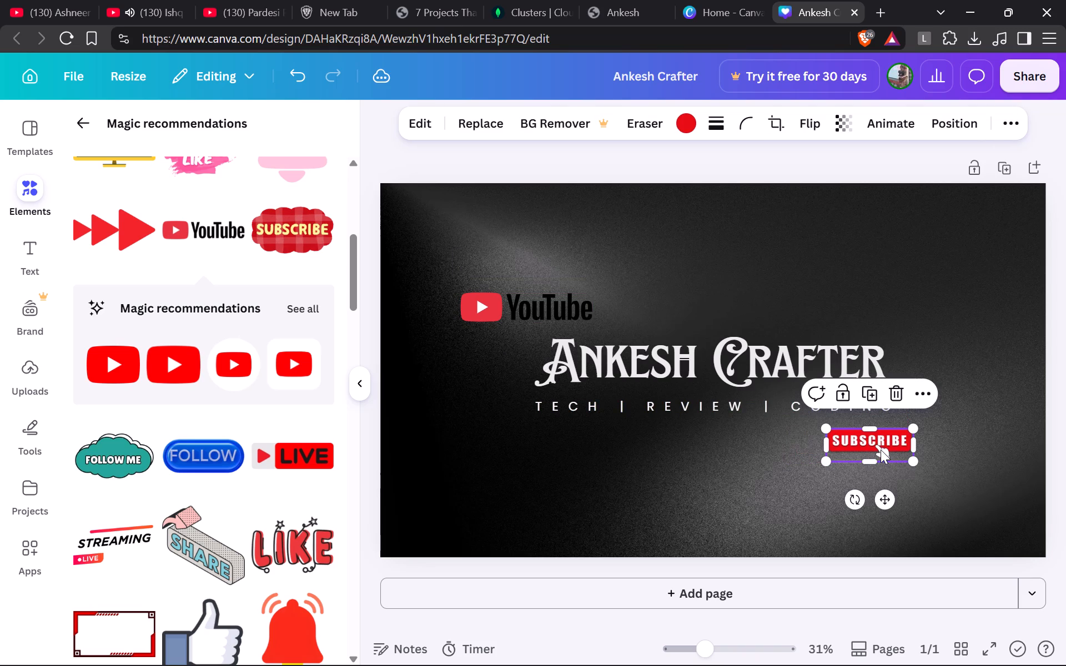
{"action": "left_click_drag", "start_coordinate": [876, 443], "coordinate": [861, 442]}
{"action": "left_click_drag", "start_coordinate": [808, 461], "coordinate": [775, 472]}
{"action": "left_click_drag", "start_coordinate": [822, 446], "coordinate": [841, 445]}
{"action": "left_click", "coordinate": [707, 454]}
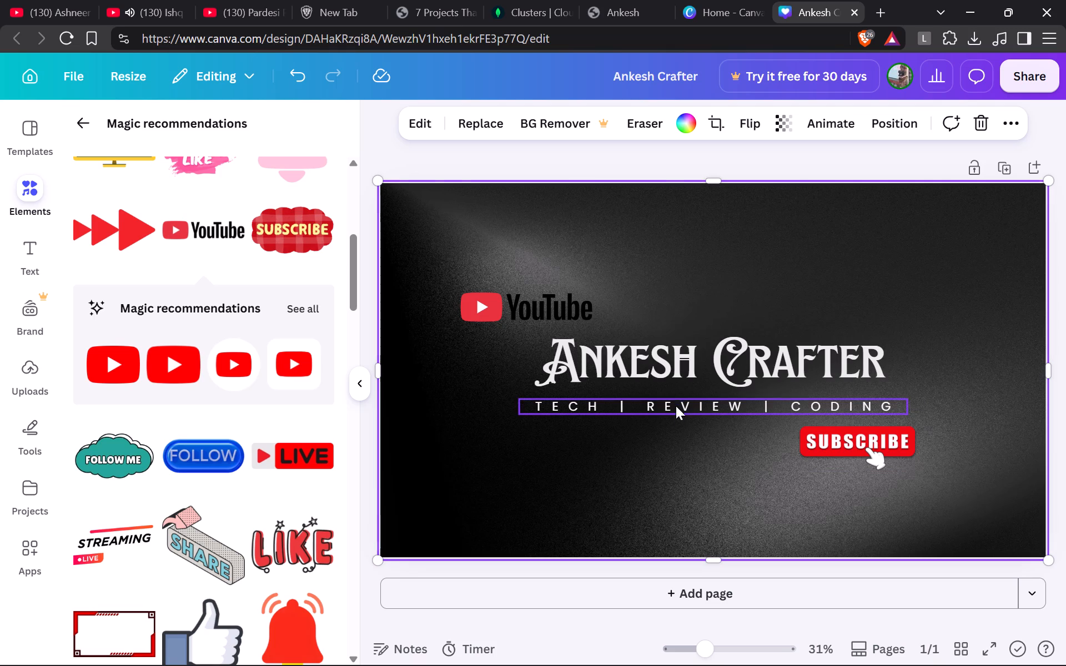
Browse the magic recommendations for further graphics suited to the banner.
{"action": "scroll", "coordinate": [687, 478], "scroll_direction": "down", "scroll_amount": 1}
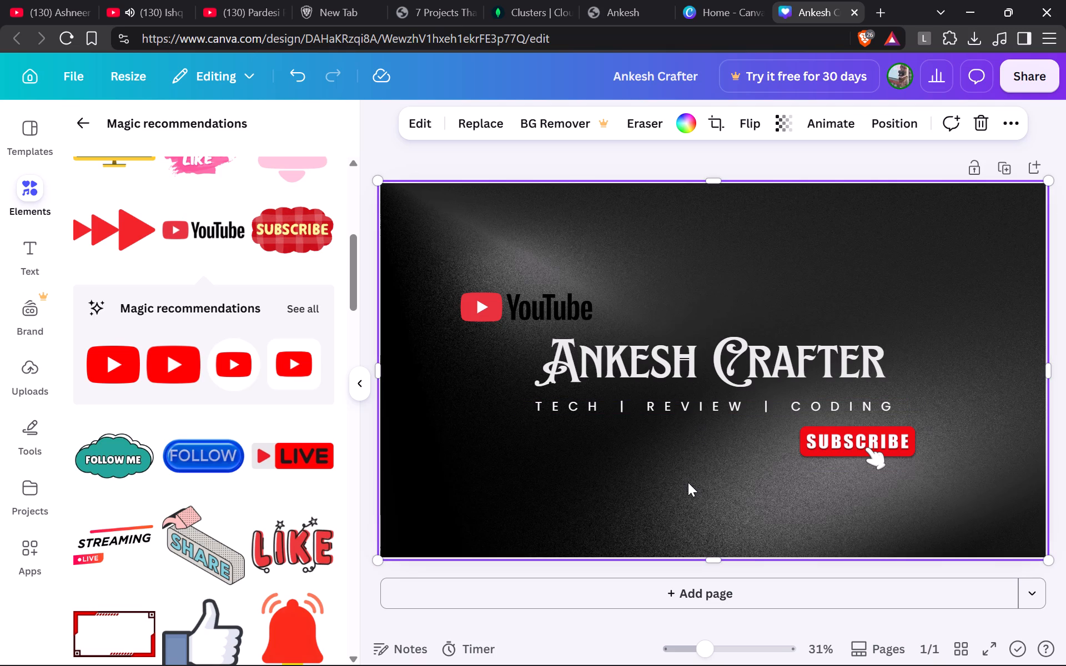
{"action": "scroll", "coordinate": [287, 472], "scroll_direction": "down", "scroll_amount": 7}
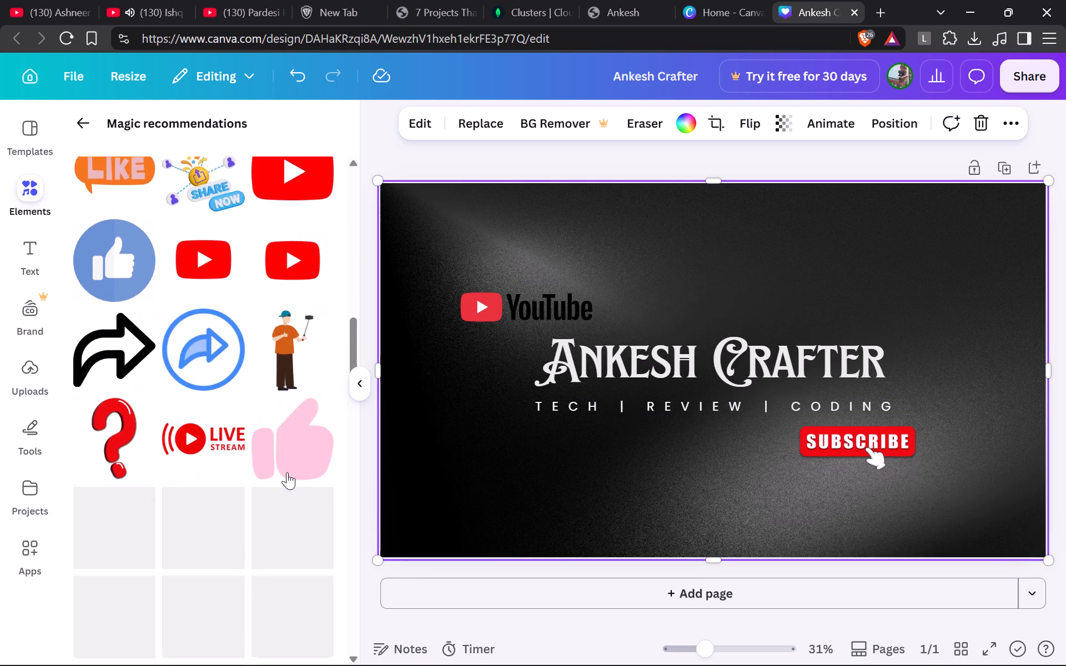
{"action": "scroll", "coordinate": [287, 472], "scroll_direction": "down", "scroll_amount": 2}
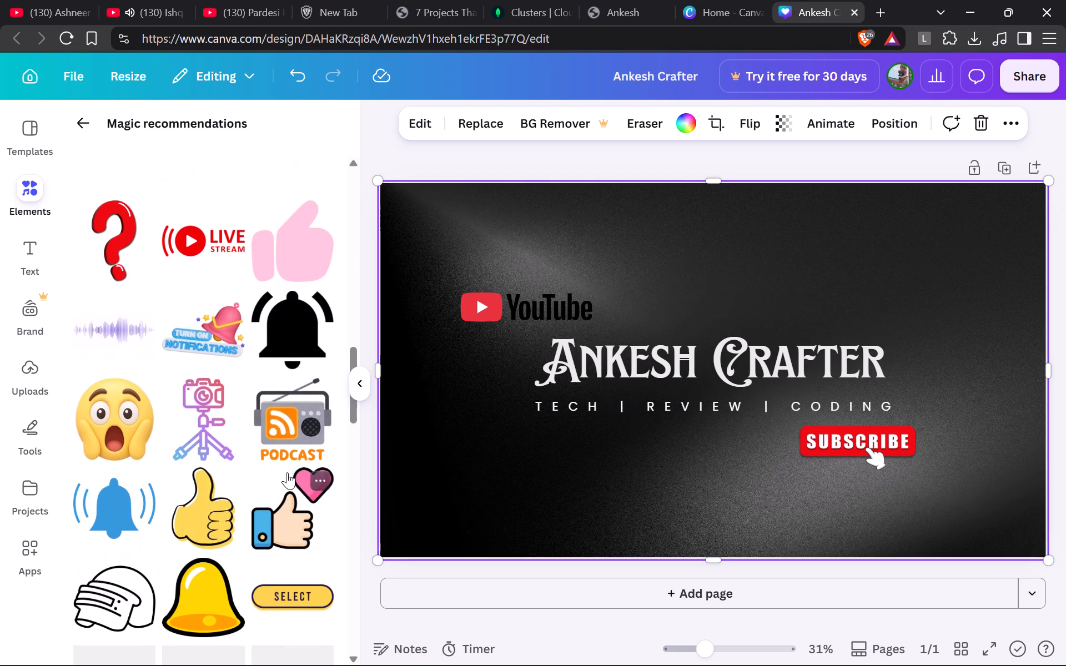
{"action": "scroll", "coordinate": [287, 472], "scroll_direction": "down", "scroll_amount": 5}
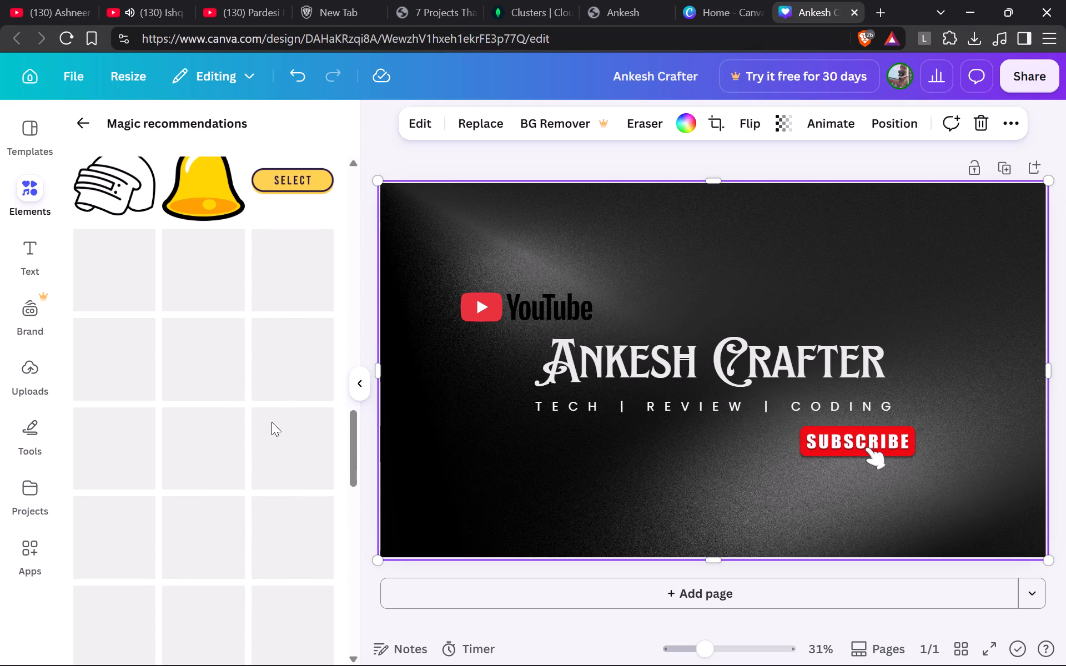
{"action": "scroll", "coordinate": [271, 422], "scroll_direction": "down", "scroll_amount": 3}
{"action": "scroll", "coordinate": [271, 422], "scroll_direction": "up", "scroll_amount": 20}
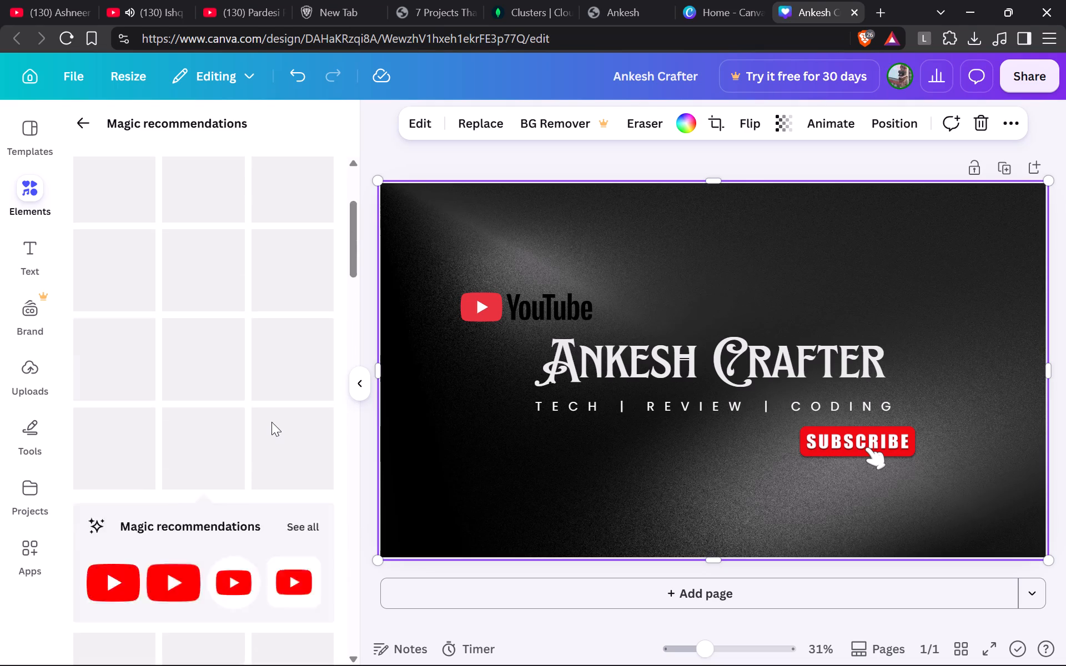
{"action": "scroll", "coordinate": [271, 422], "scroll_direction": "up", "scroll_amount": 14}
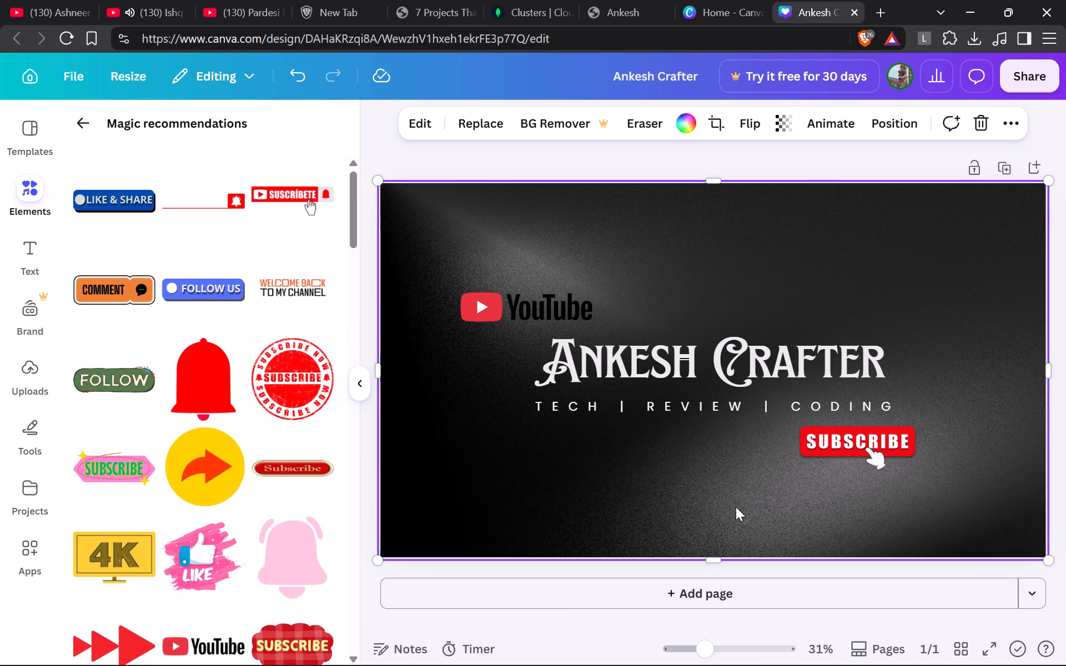
Download the updated banner as a PNG image and save it in the Downloads folder.
{"action": "left_click", "coordinate": [1032, 78]}
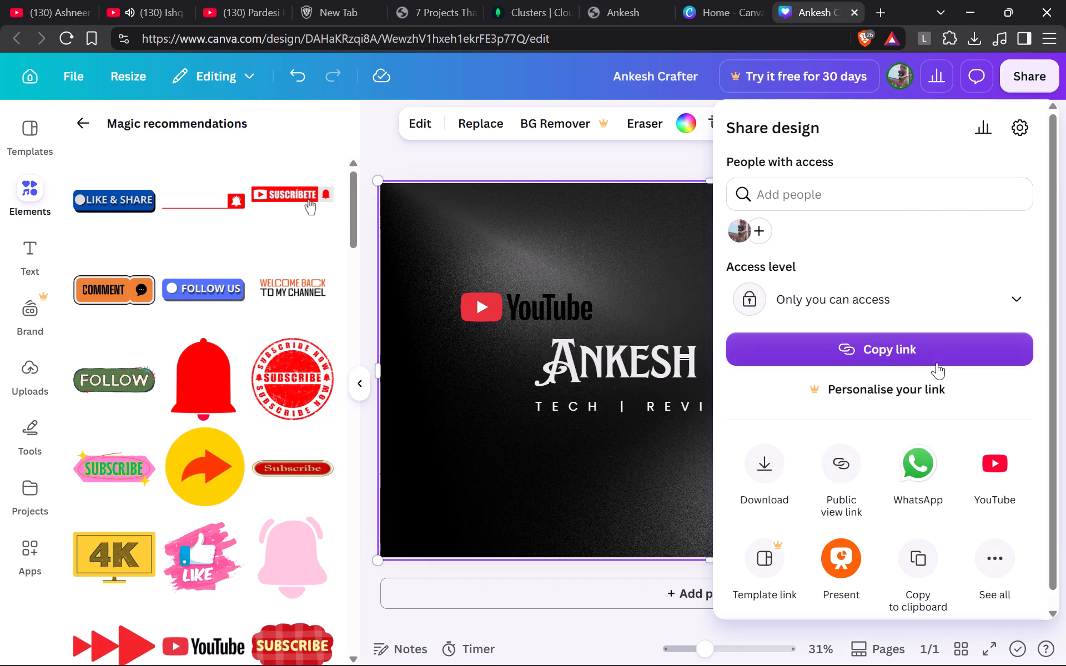
{"action": "left_click", "coordinate": [775, 460]}
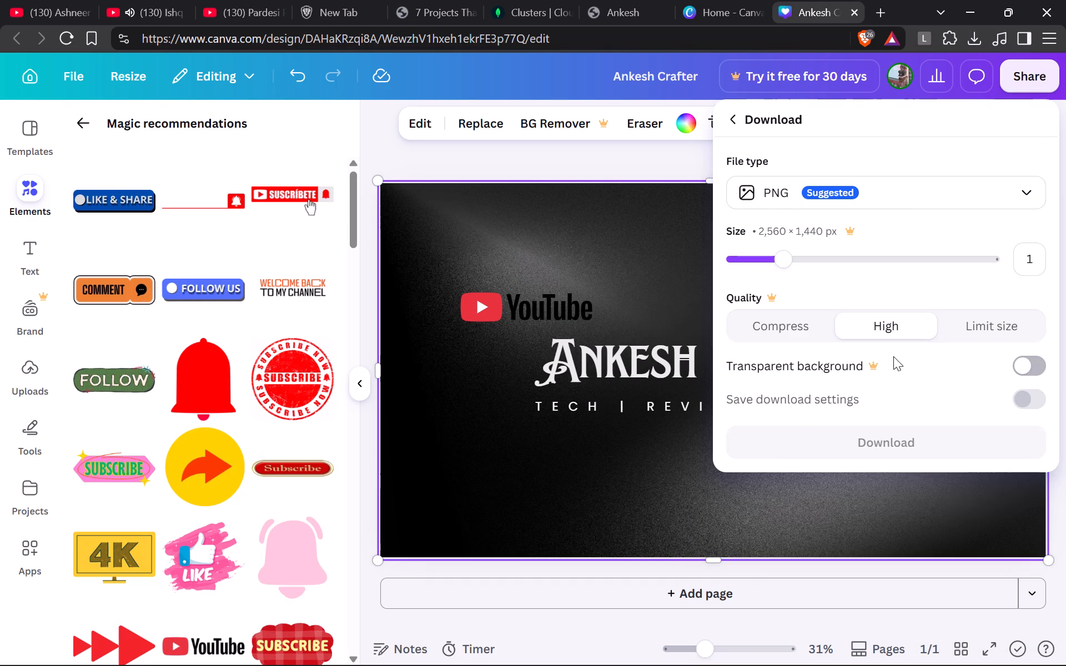
{"action": "left_click", "coordinate": [966, 434]}
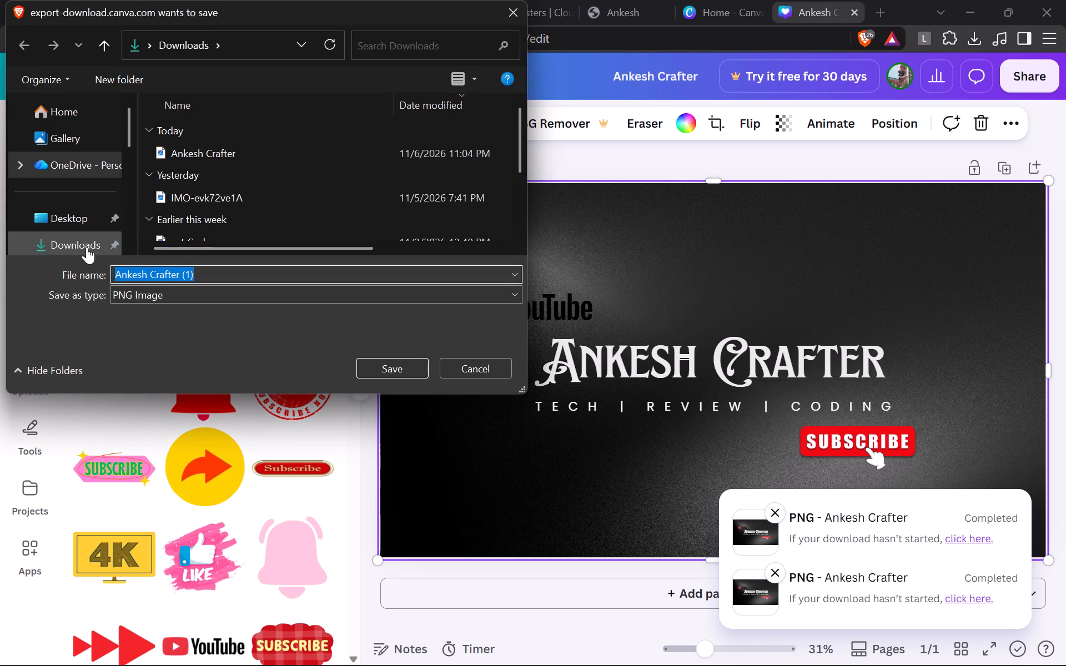
{"action": "left_click", "coordinate": [71, 243]}
{"action": "left_click", "coordinate": [414, 364]}
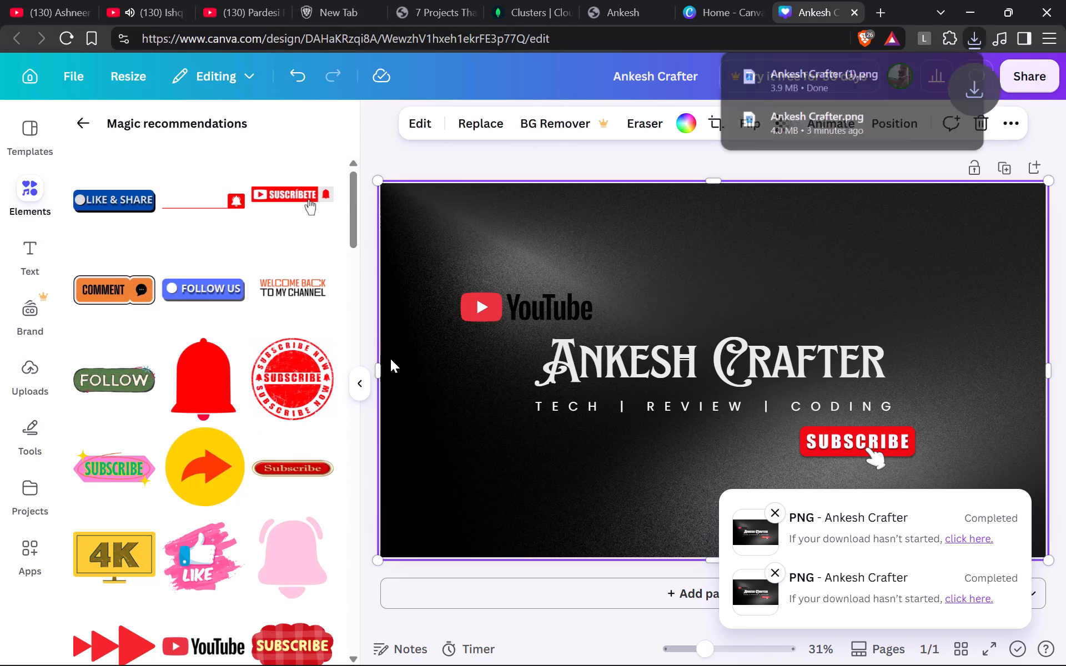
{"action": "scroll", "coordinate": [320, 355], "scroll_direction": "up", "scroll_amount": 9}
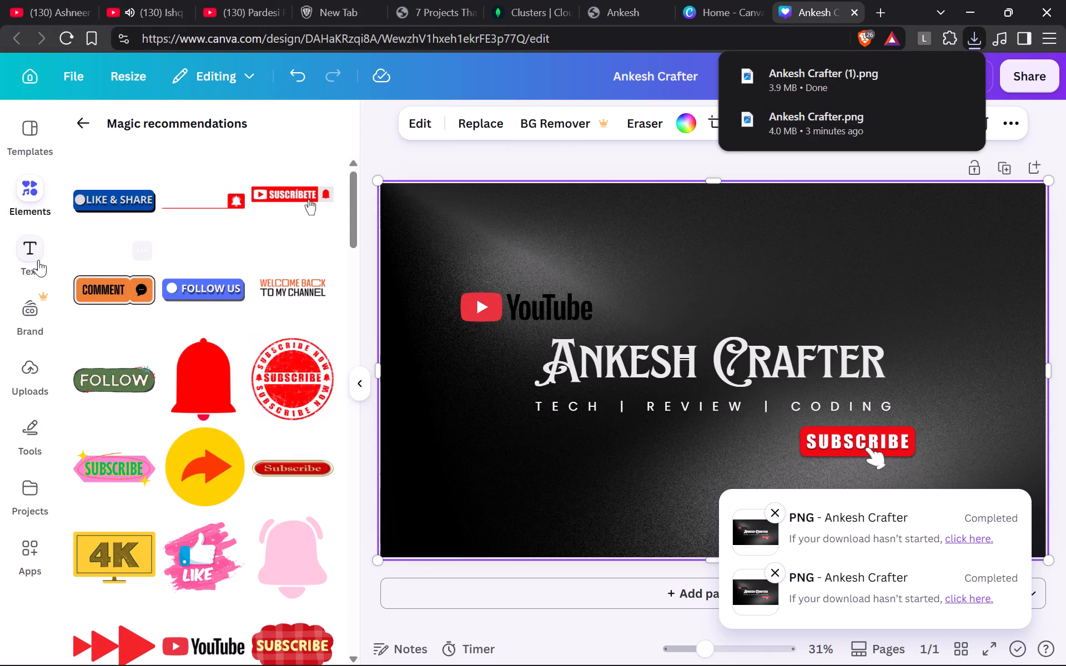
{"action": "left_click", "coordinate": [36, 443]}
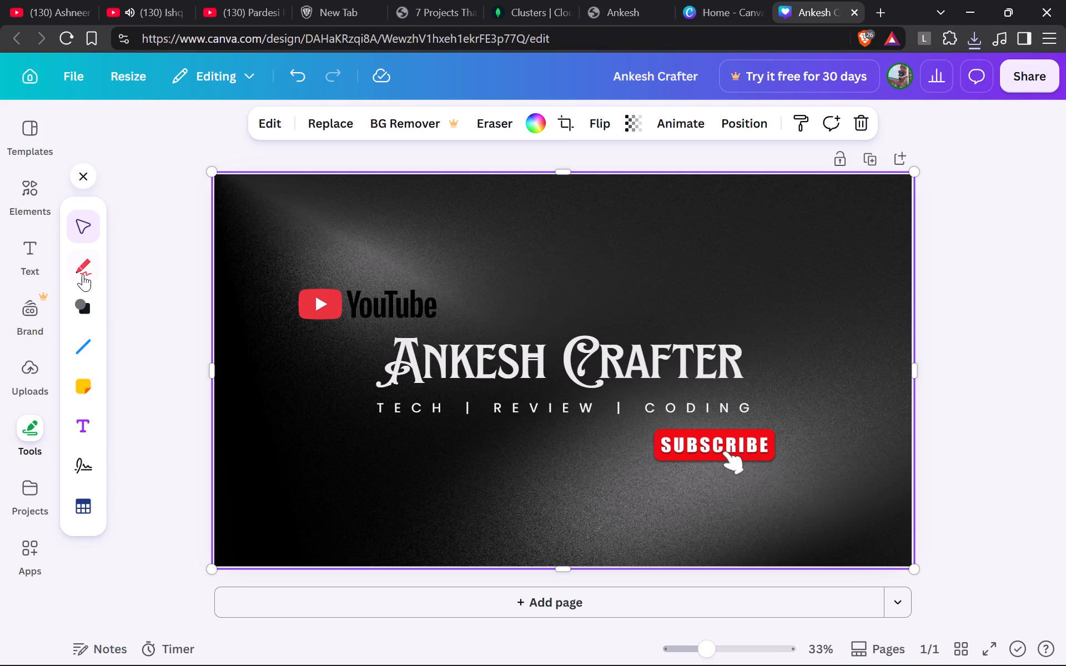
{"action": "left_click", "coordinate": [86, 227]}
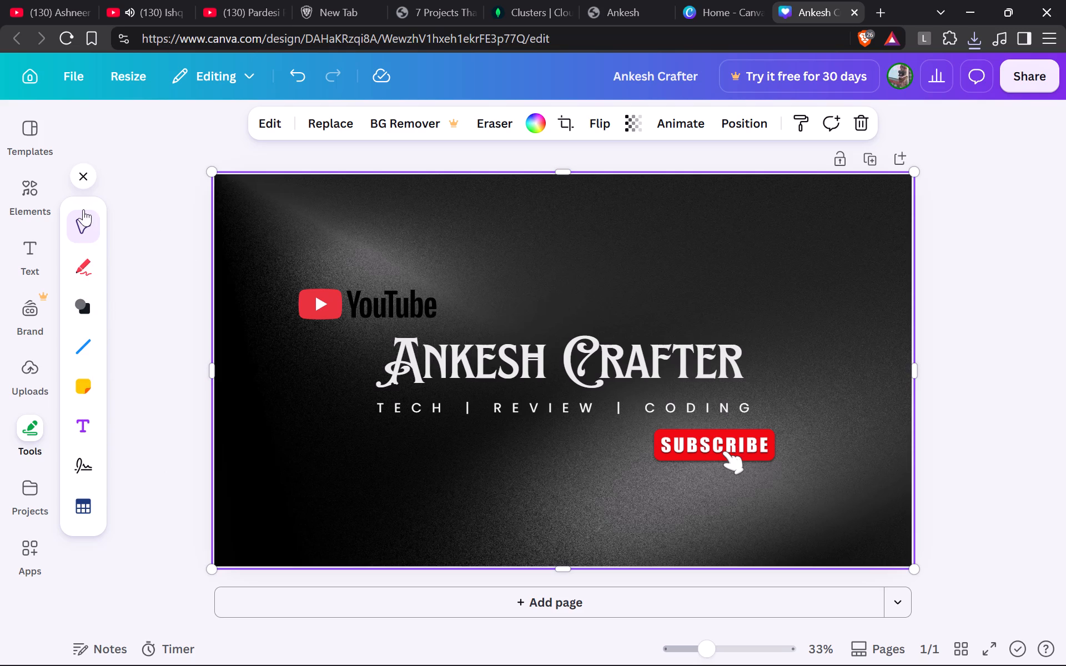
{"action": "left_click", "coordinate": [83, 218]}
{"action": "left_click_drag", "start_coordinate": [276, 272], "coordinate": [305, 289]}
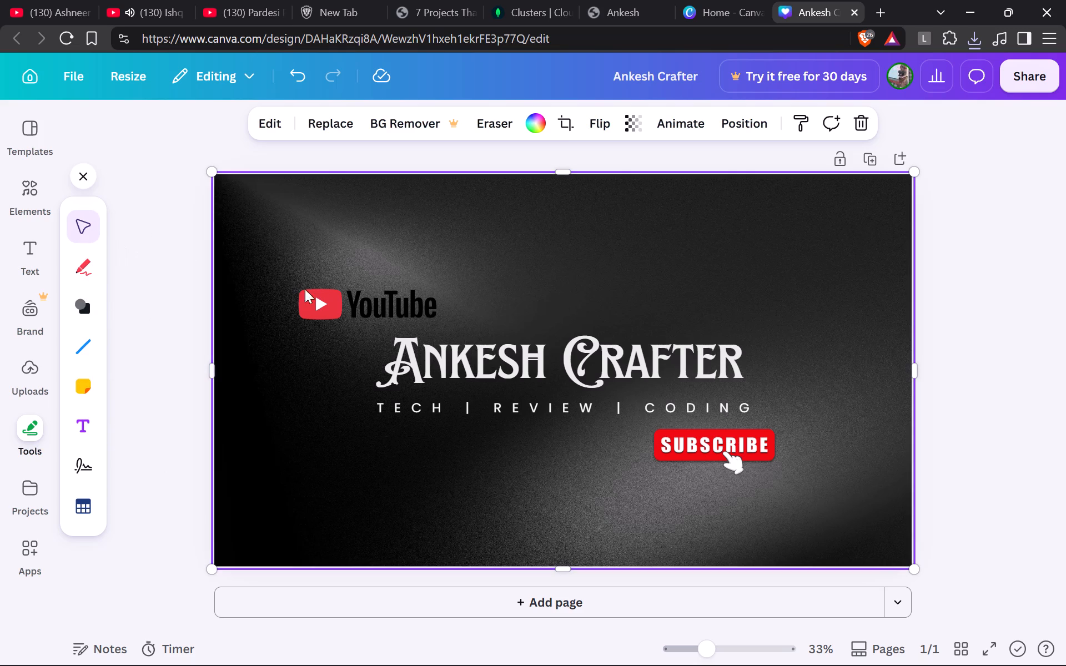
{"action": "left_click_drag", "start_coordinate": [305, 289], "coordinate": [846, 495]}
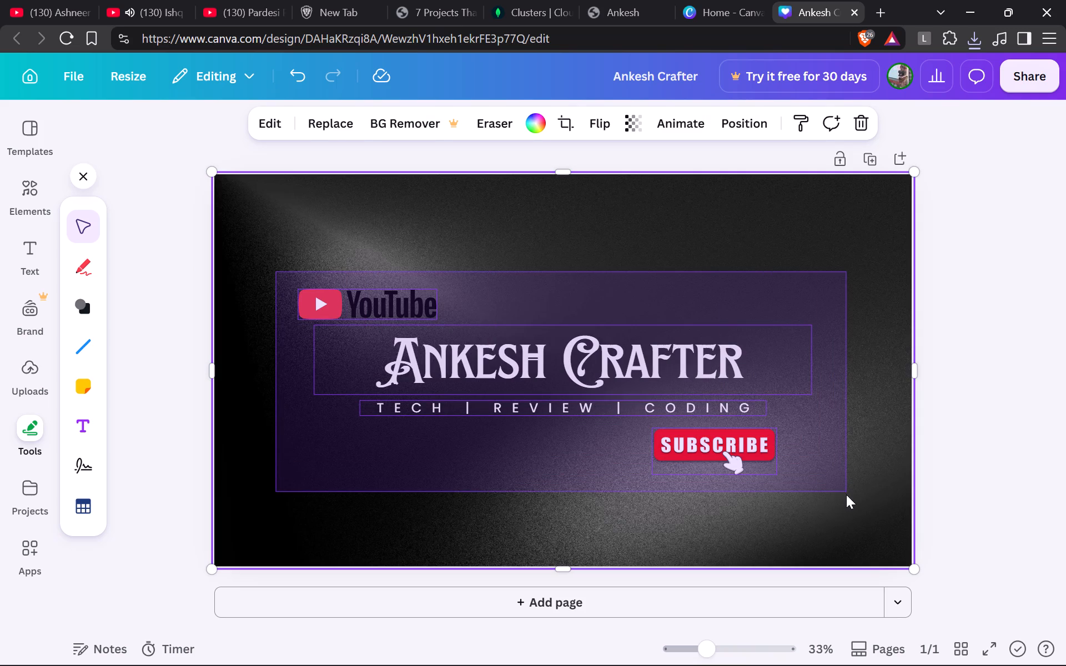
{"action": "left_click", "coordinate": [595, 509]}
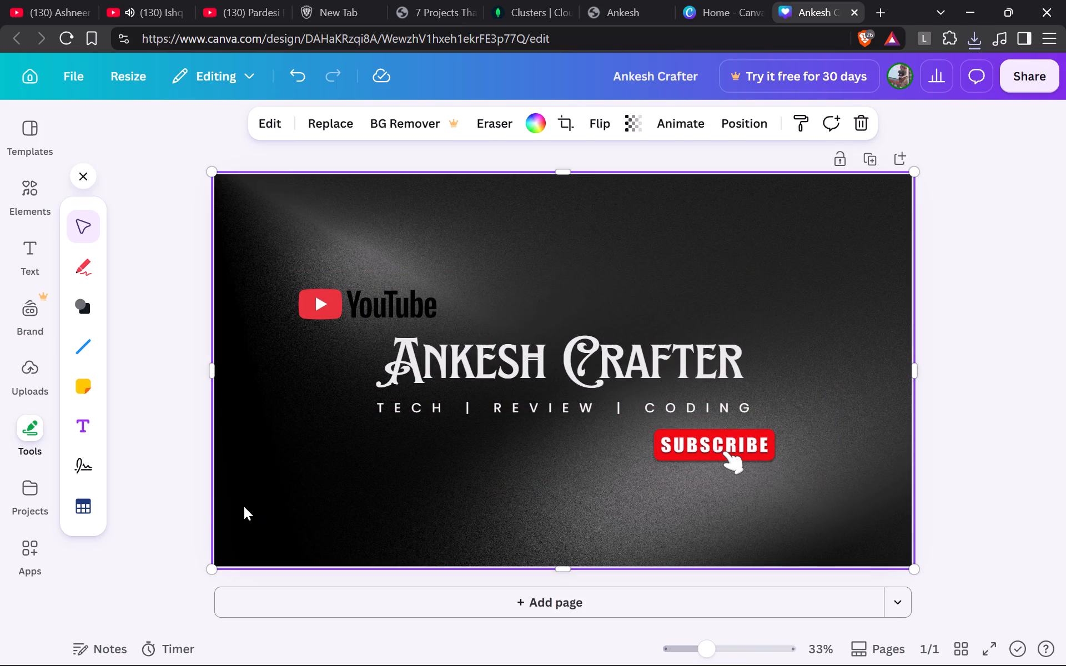
Look through the saved projects and the Canva apps catalogue for content suited to the banner.
{"action": "left_click", "coordinate": [29, 503]}
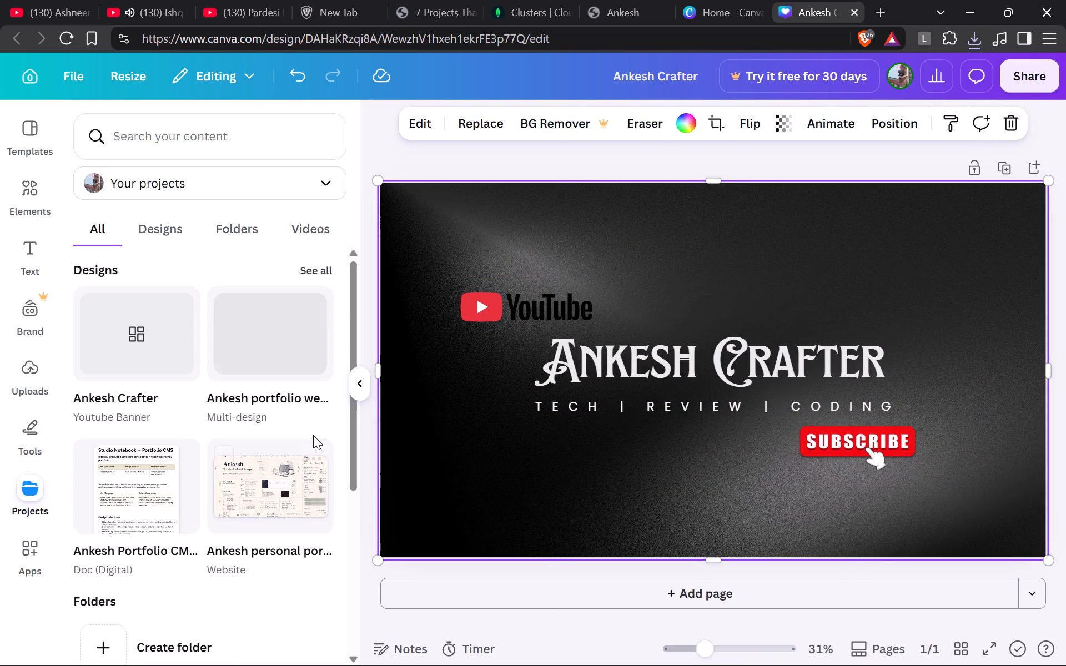
{"action": "scroll", "coordinate": [321, 426], "scroll_direction": "down", "scroll_amount": 6}
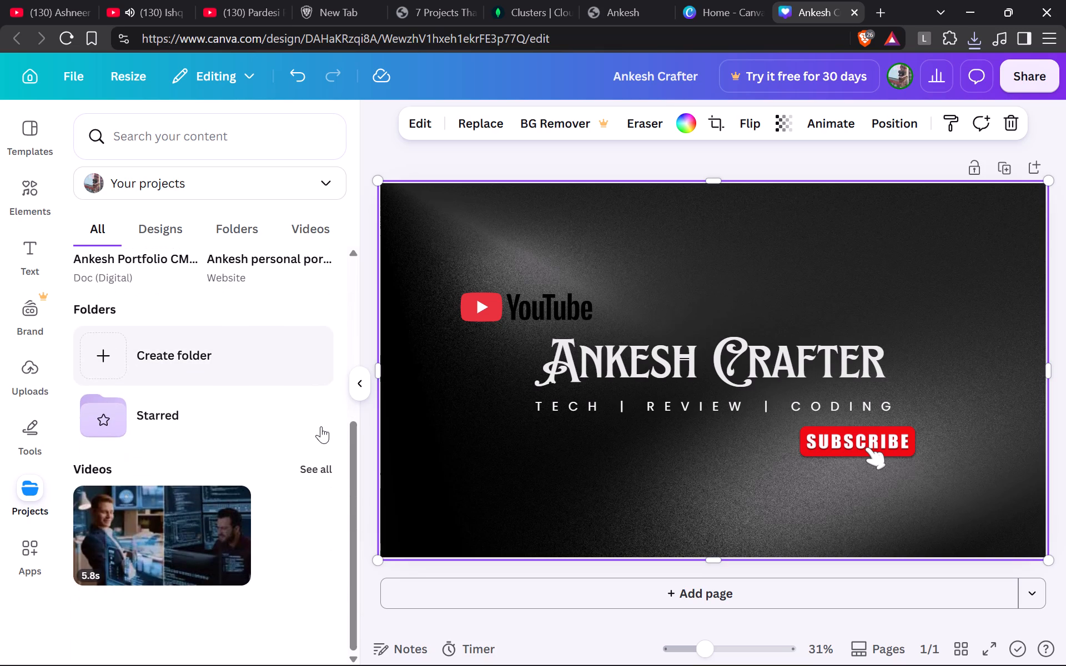
{"action": "scroll", "coordinate": [321, 426], "scroll_direction": "down", "scroll_amount": 3}
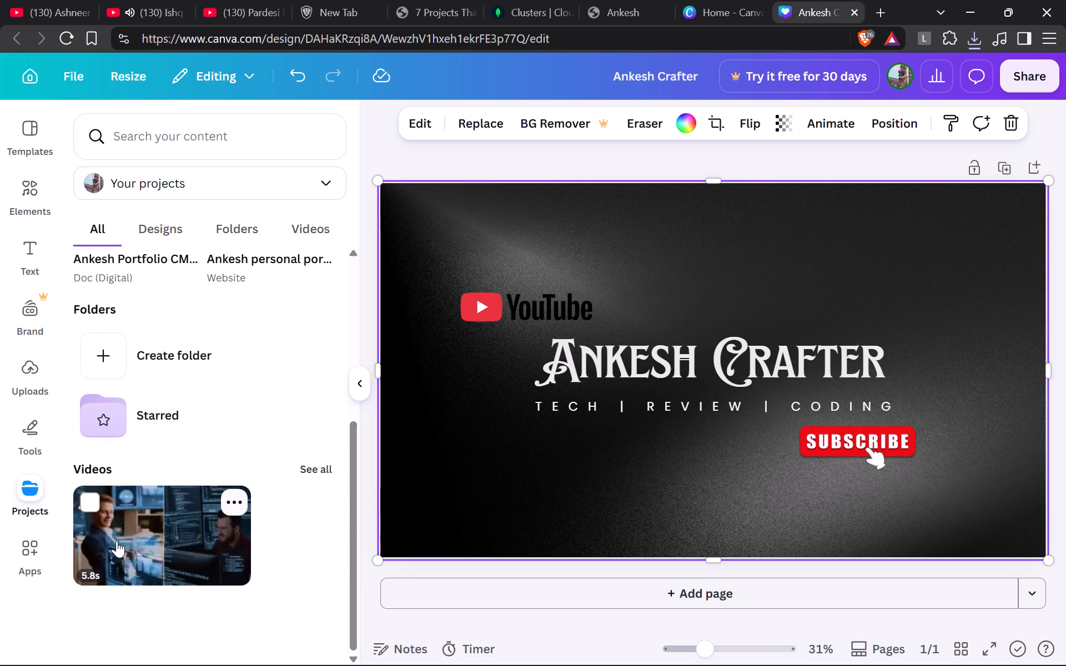
{"action": "left_click", "coordinate": [23, 561]}
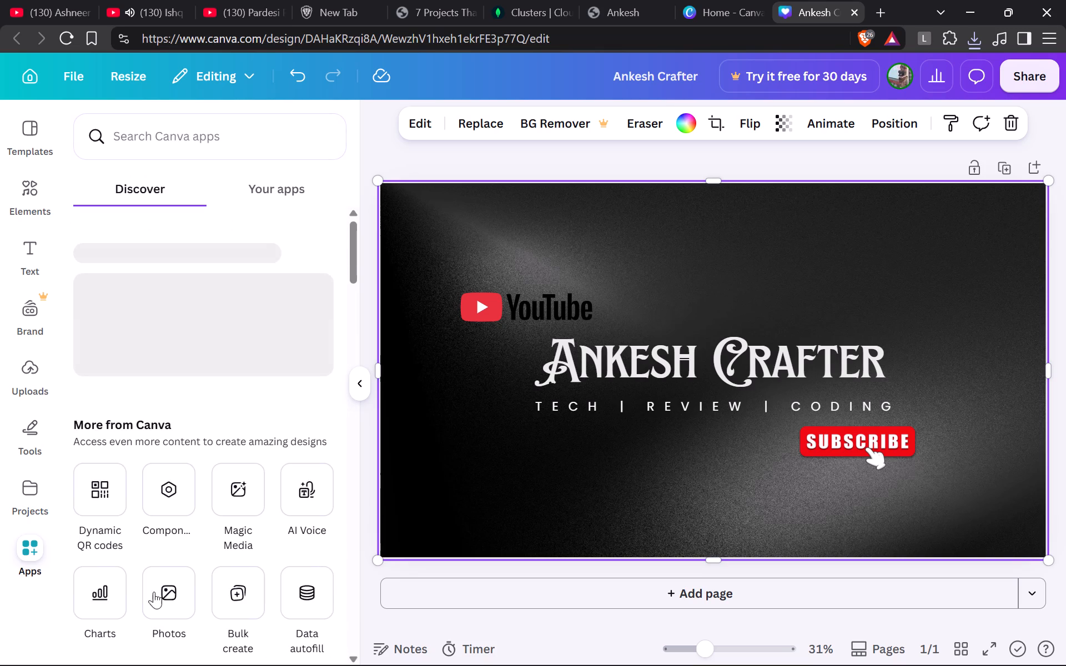
{"action": "scroll", "coordinate": [263, 487], "scroll_direction": "down", "scroll_amount": 1}
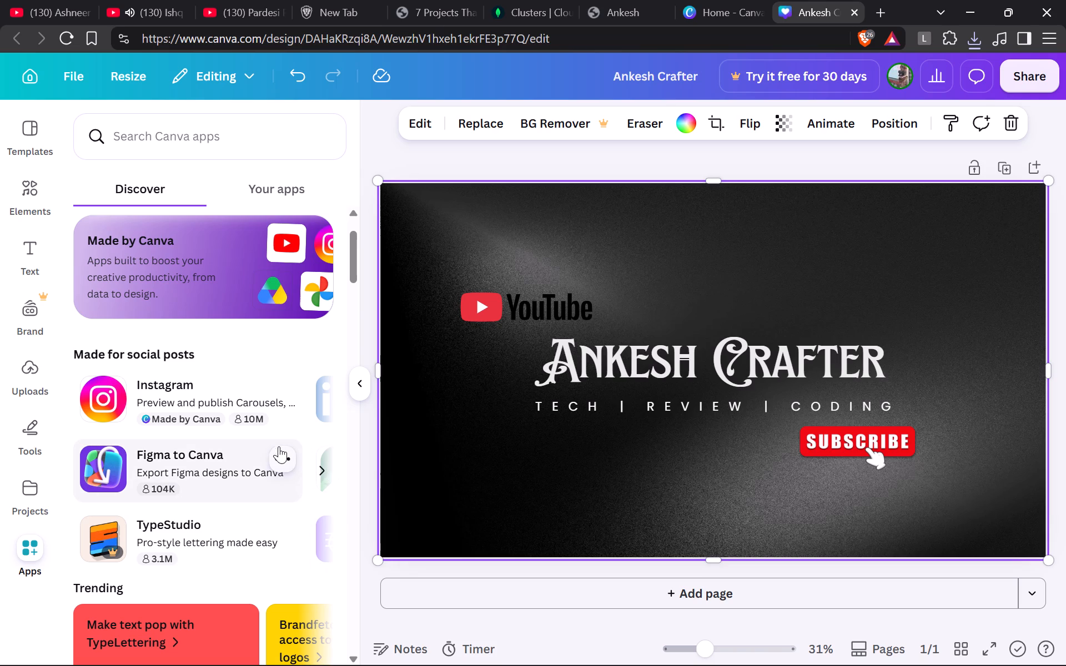
{"action": "left_click", "coordinate": [326, 470]}
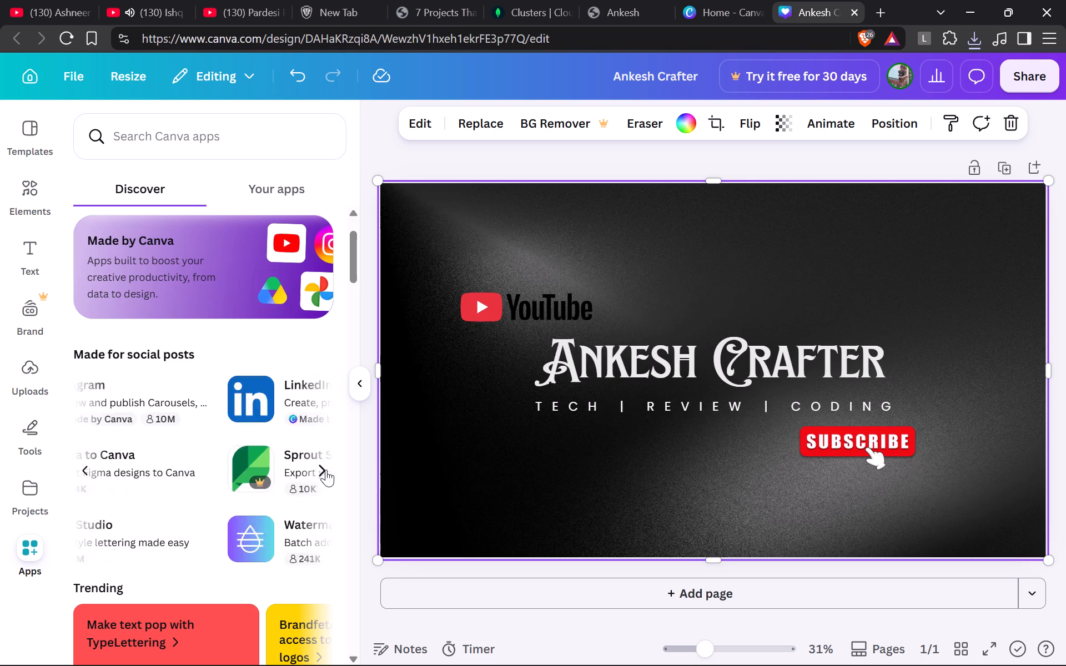
{"action": "left_click", "coordinate": [326, 470]}
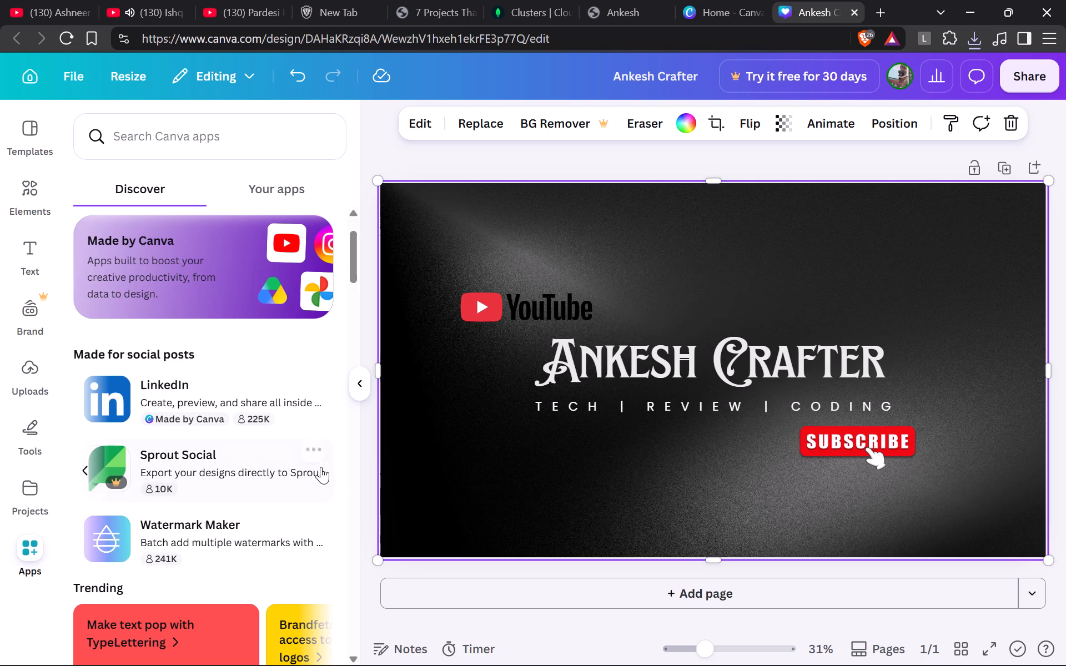
{"action": "scroll", "coordinate": [310, 490], "scroll_direction": "down", "scroll_amount": 9}
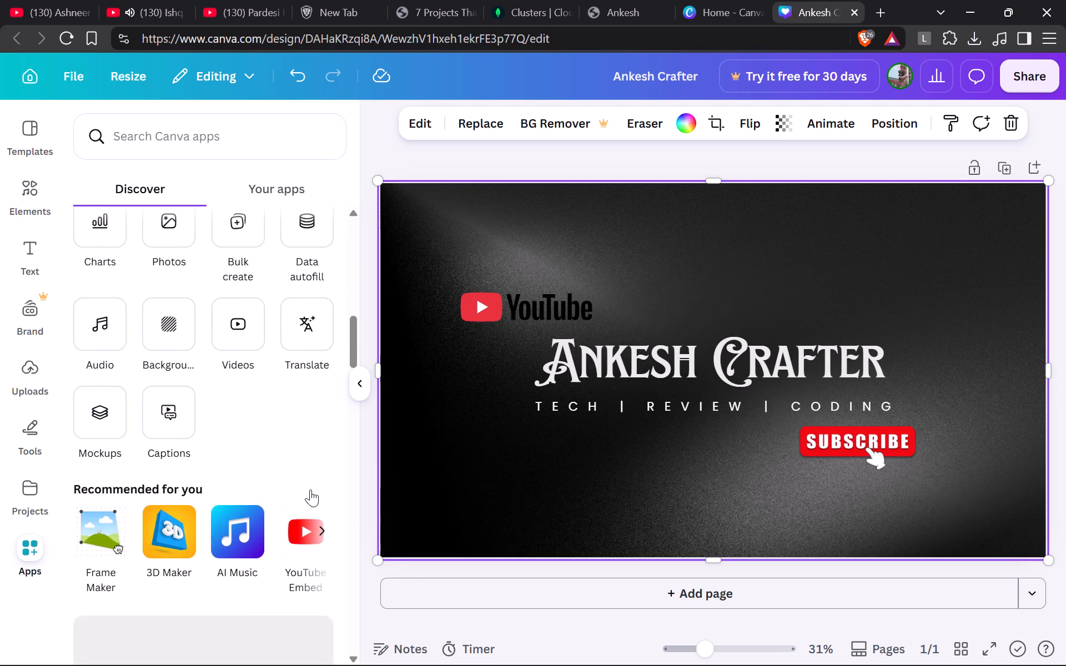
{"action": "scroll", "coordinate": [310, 490], "scroll_direction": "up", "scroll_amount": 9}
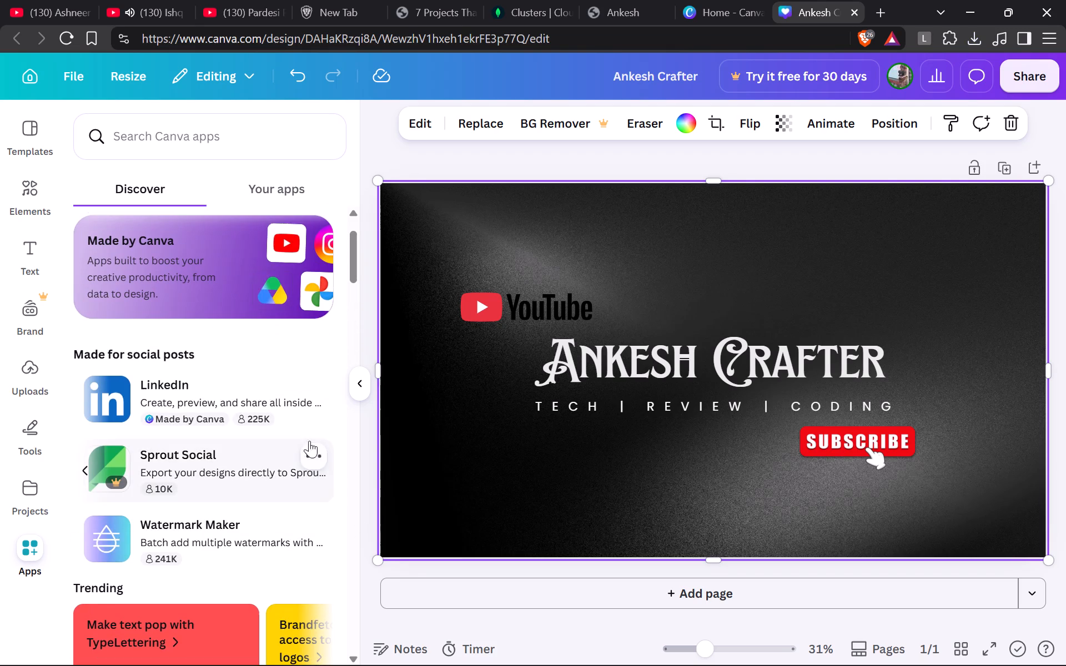
Search the Canva apps for YouTube and examine the YouTube app's description, permissions and preview images.
{"action": "left_click", "coordinate": [214, 152]}
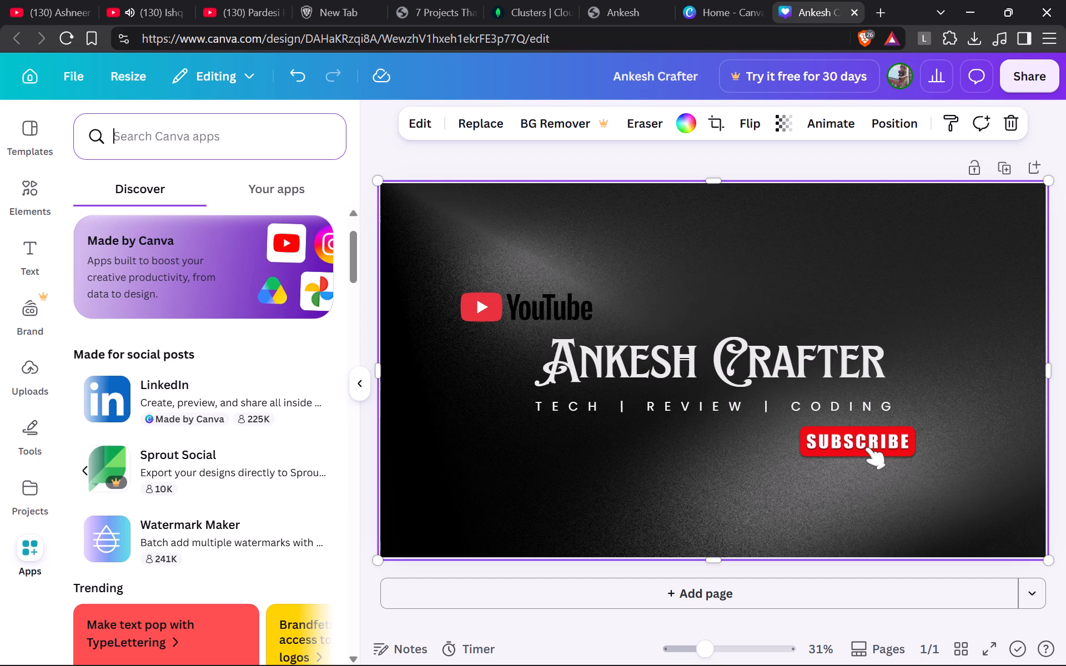
{"action": "type", "text": "you"}
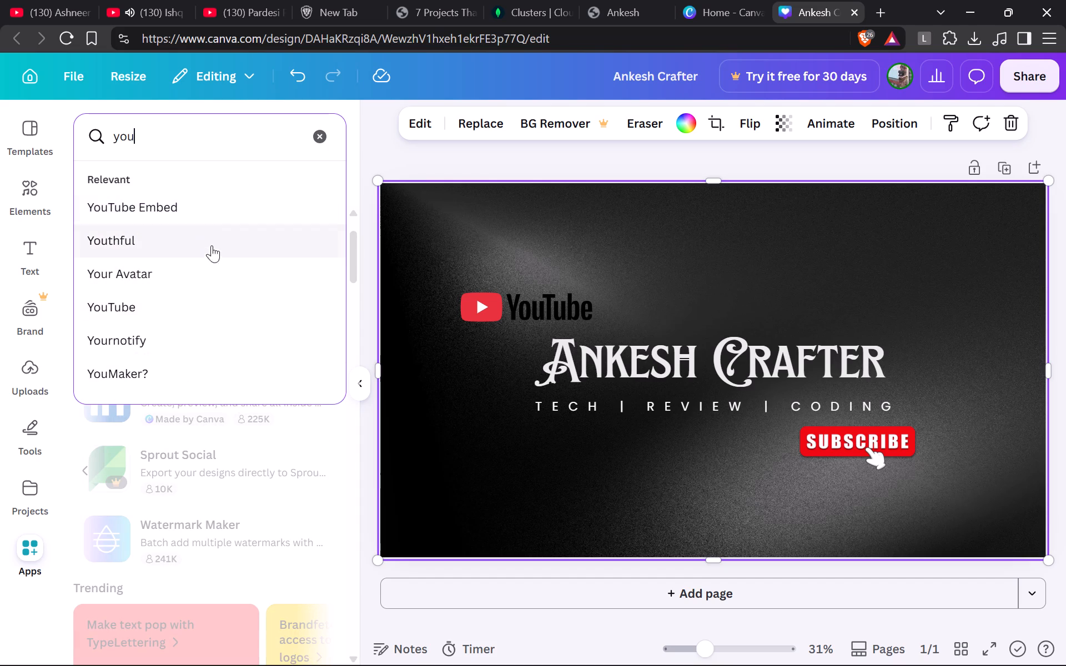
{"action": "left_click", "coordinate": [225, 307]}
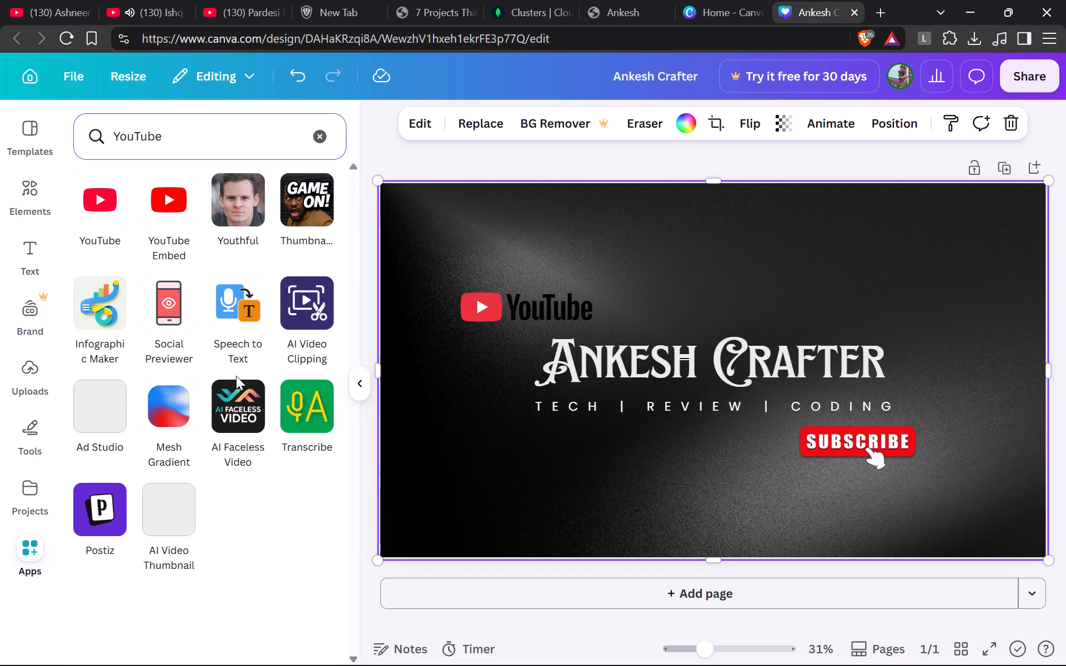
{"action": "left_click", "coordinate": [99, 208]}
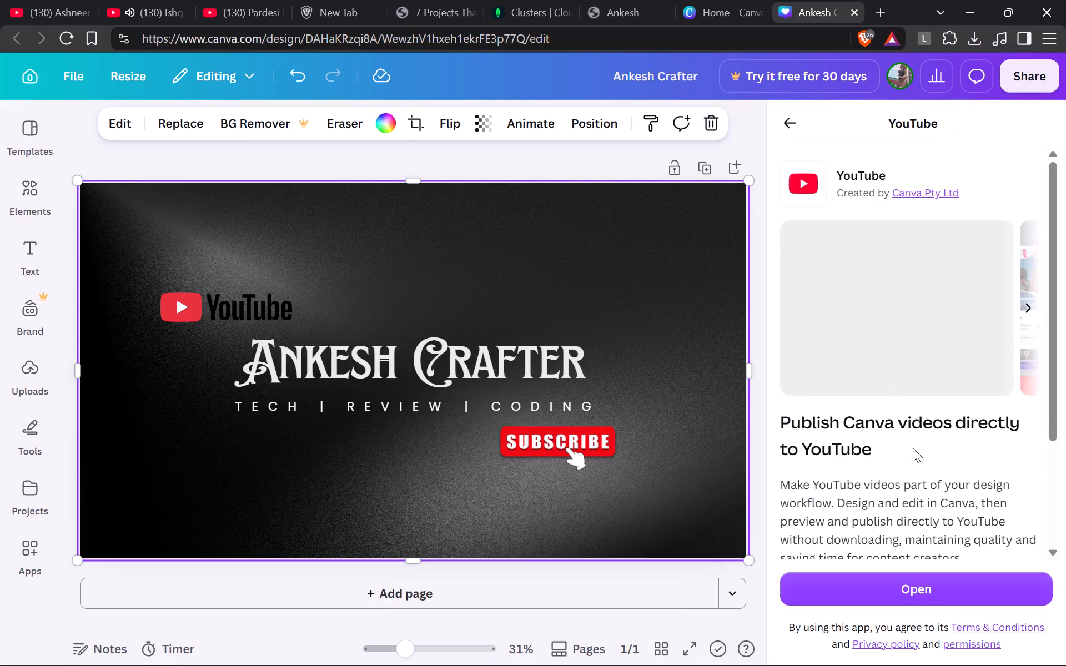
{"action": "scroll", "coordinate": [913, 444], "scroll_direction": "down", "scroll_amount": 4}
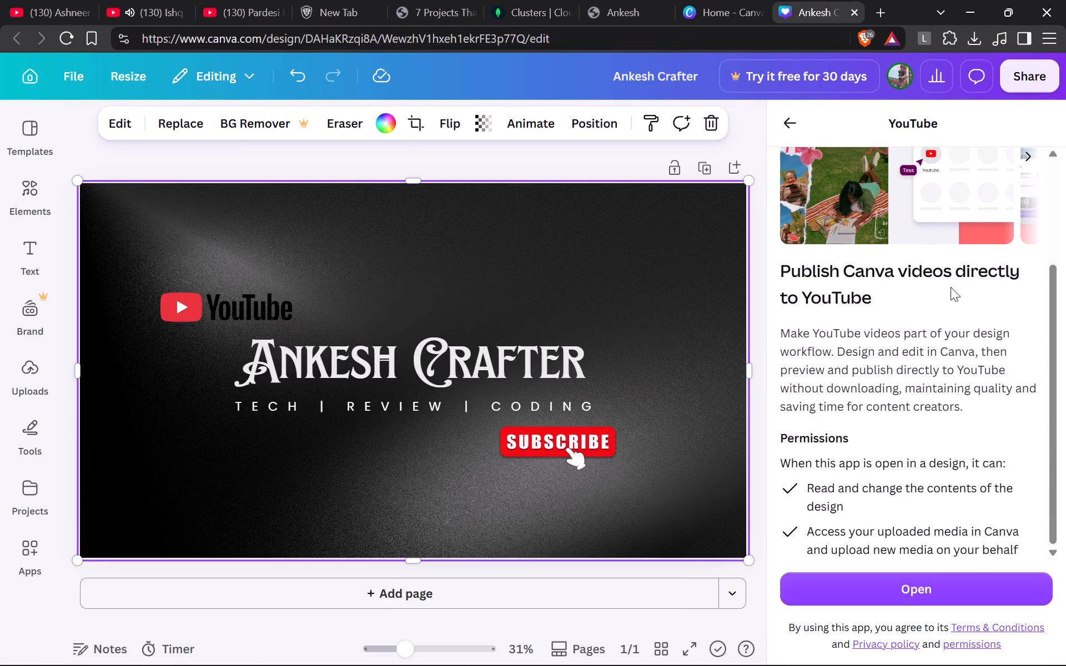
{"action": "scroll", "coordinate": [968, 289], "scroll_direction": "up", "scroll_amount": 3}
{"action": "left_click", "coordinate": [1029, 309]}
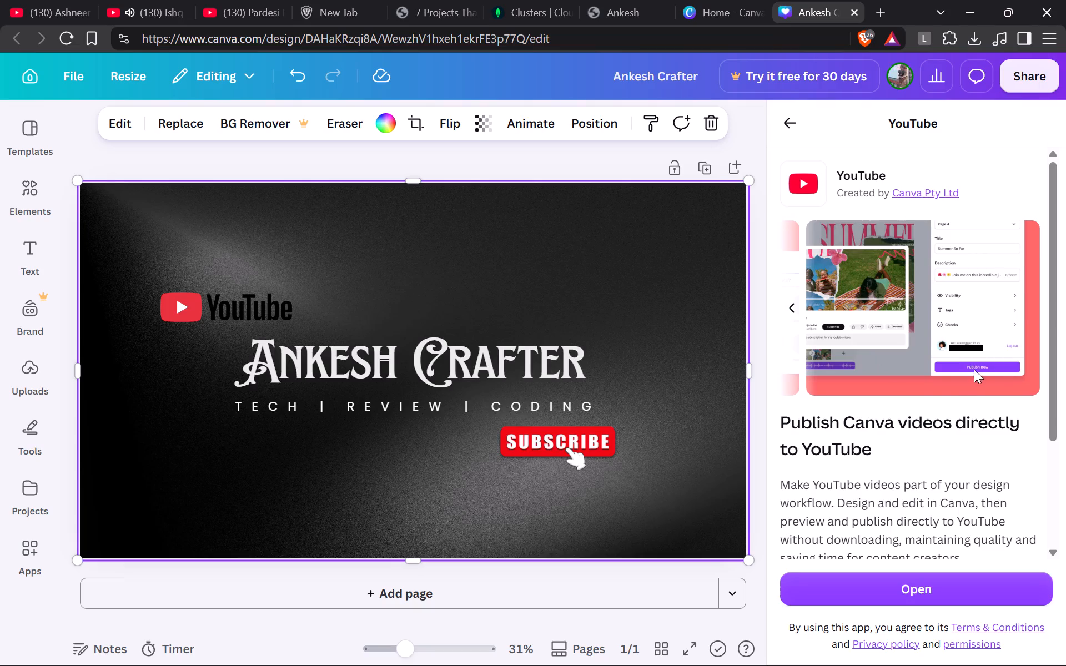
{"action": "scroll", "coordinate": [454, 477], "scroll_direction": "down", "scroll_amount": 4}
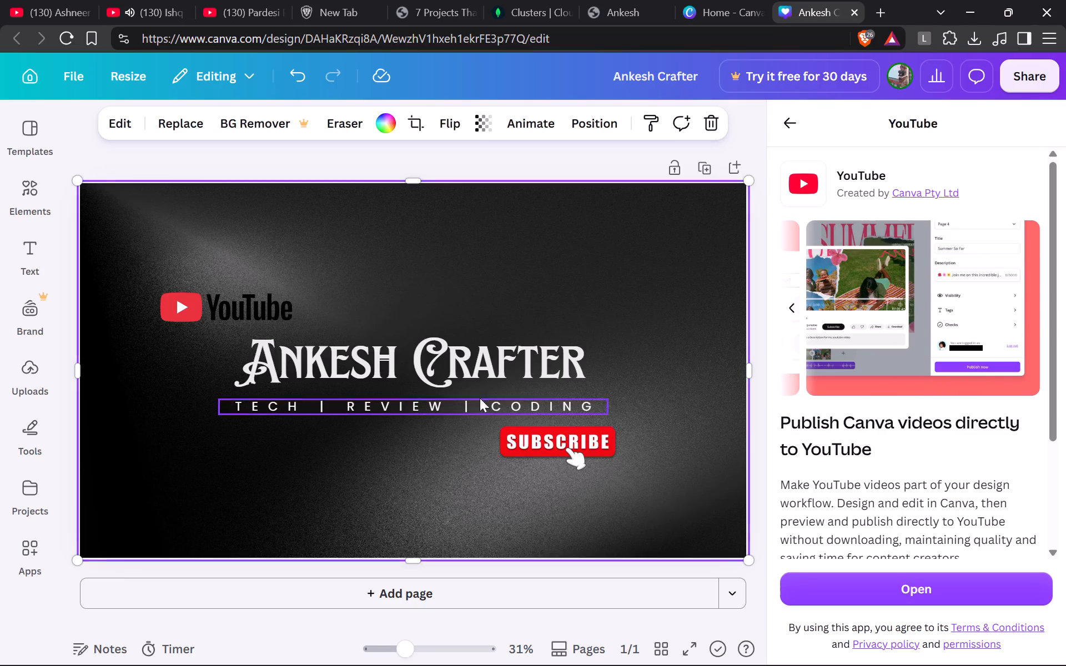
Open YouTube Studio in a new browser tab and dismiss the YouTube app details in the Canva tab.
{"action": "left_click", "coordinate": [884, 8]}
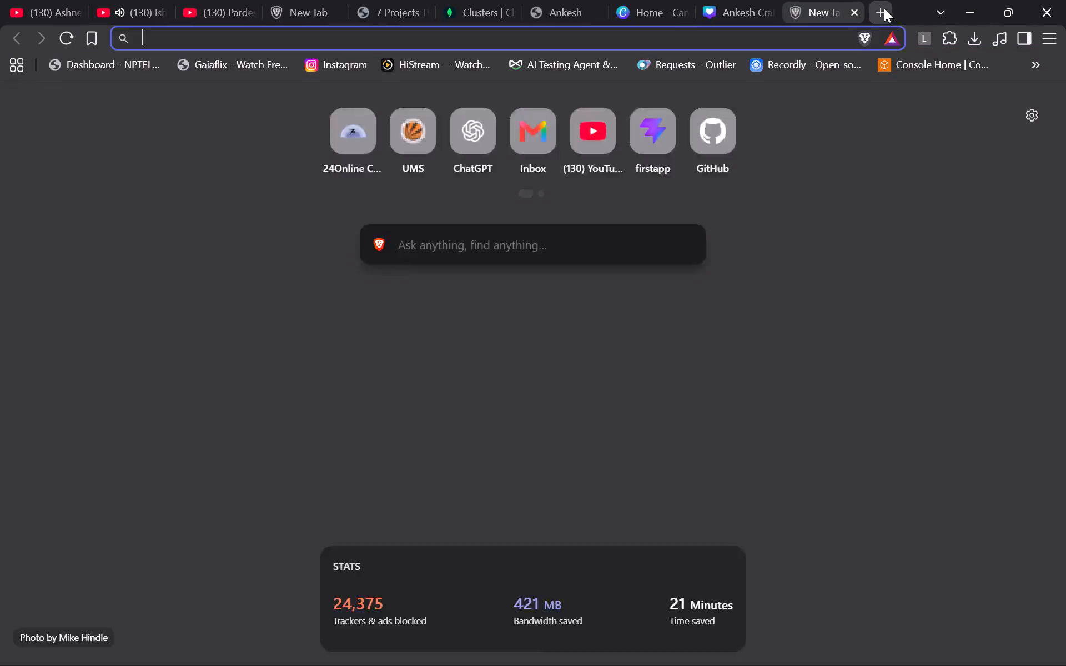
{"action": "type", "text": "st"}
{"action": "key", "text": "Return"}
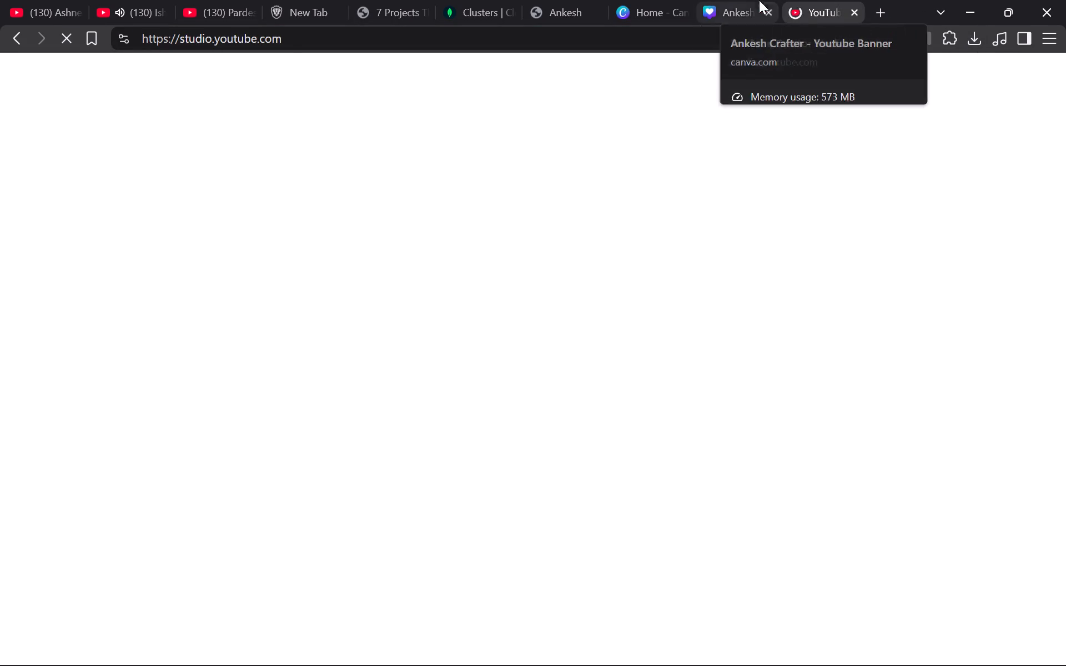
{"action": "left_click", "coordinate": [730, 0]}
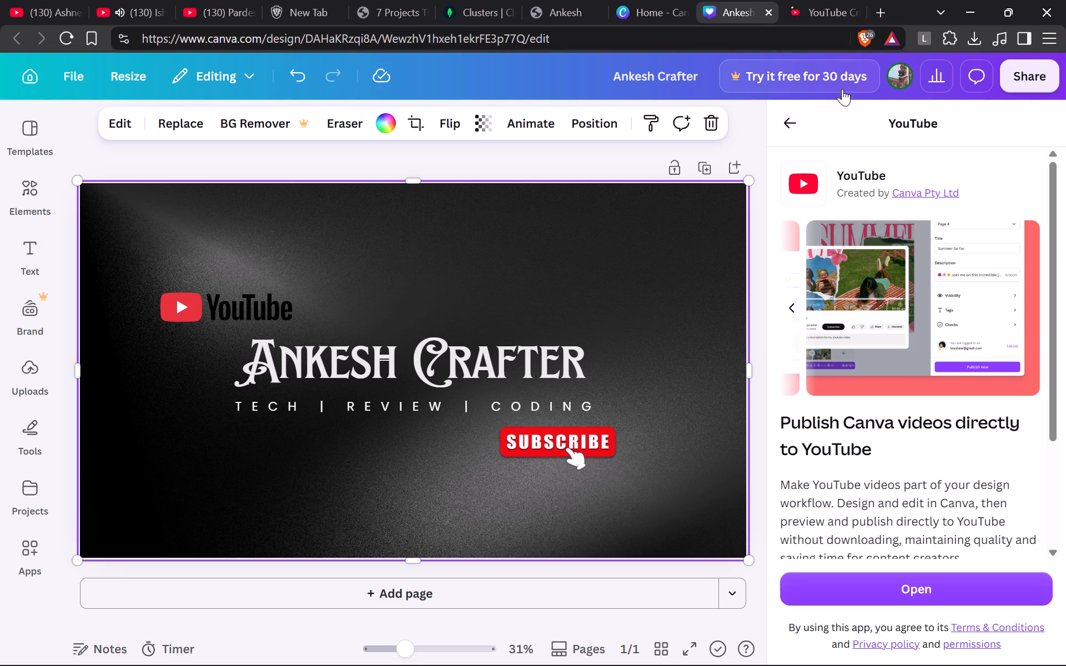
{"action": "left_click", "coordinate": [795, 117]}
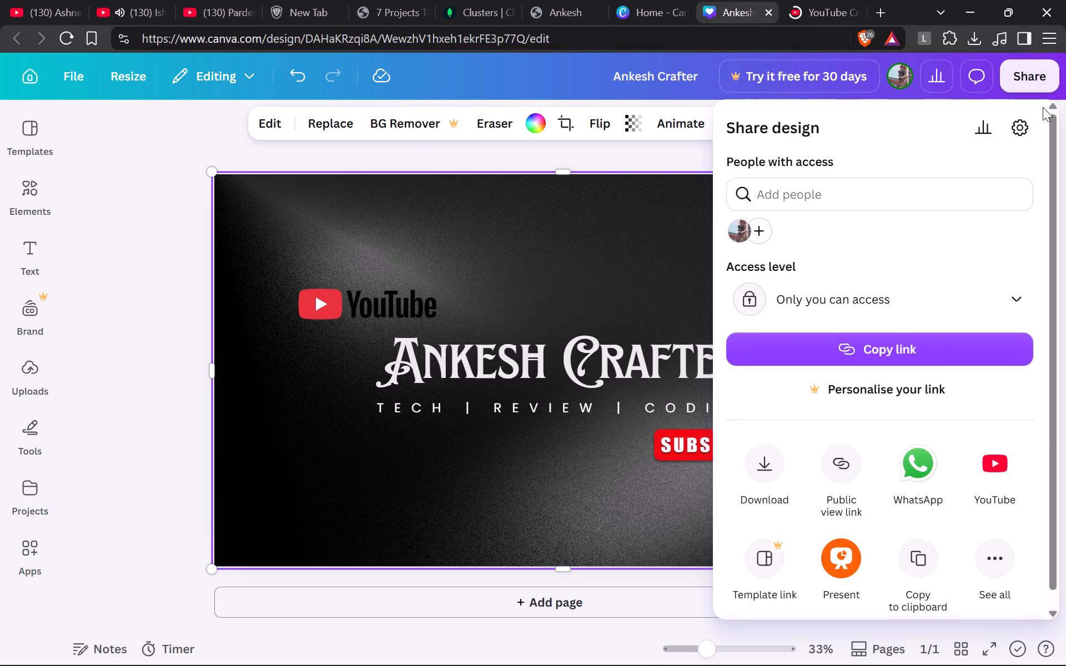
{"action": "left_click", "coordinate": [114, 153]}
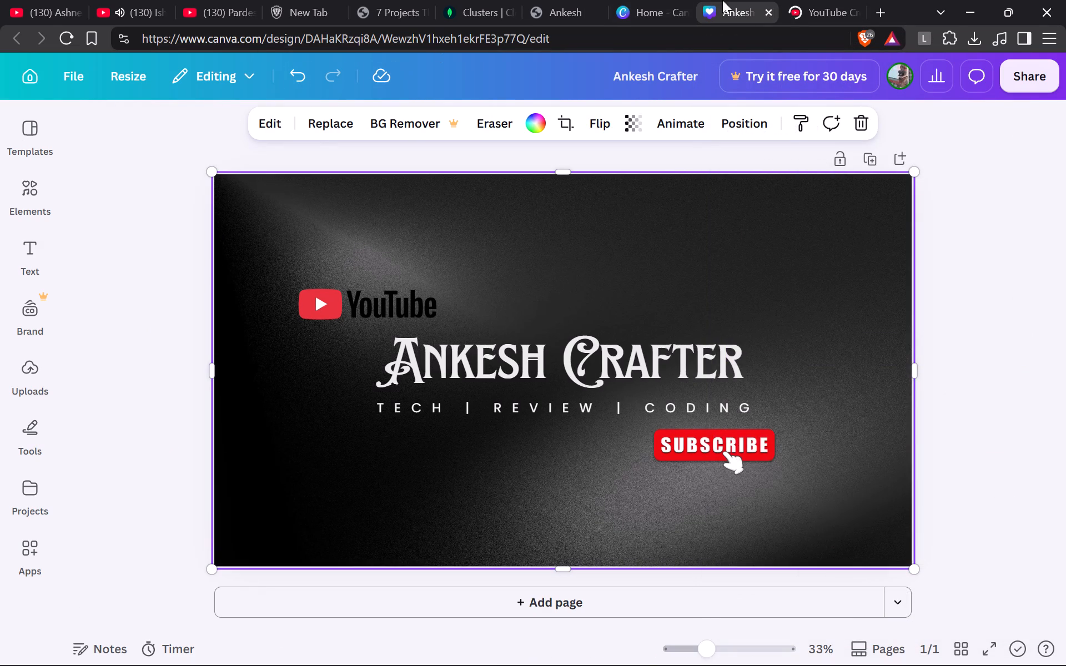
{"action": "left_click", "coordinate": [803, 0]}
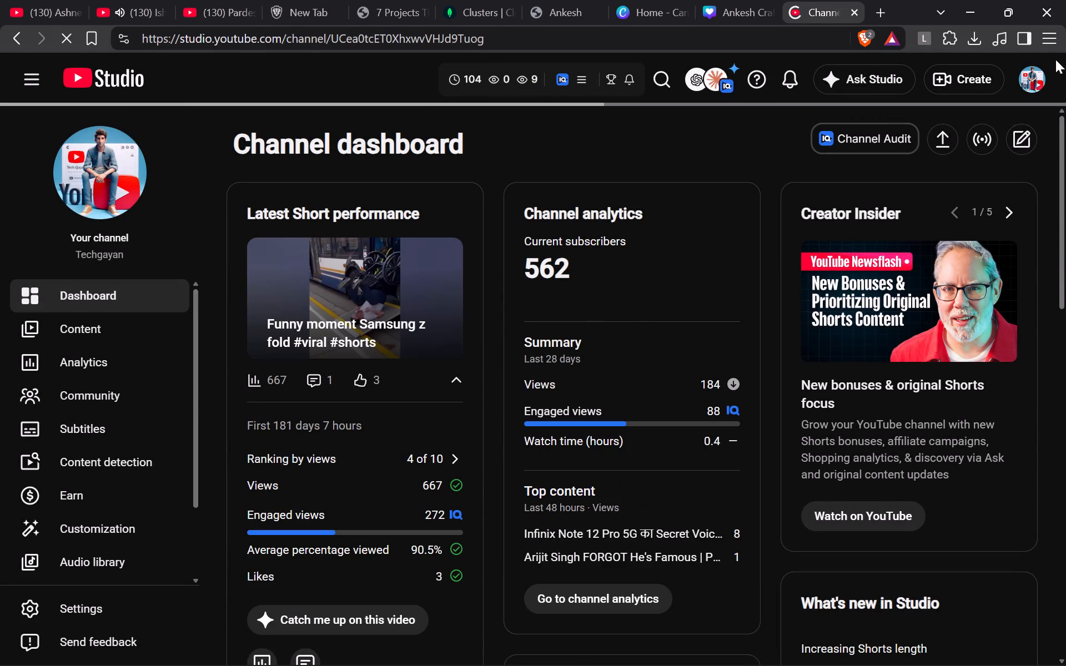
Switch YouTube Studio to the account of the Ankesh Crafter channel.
{"action": "left_click", "coordinate": [1044, 86]}
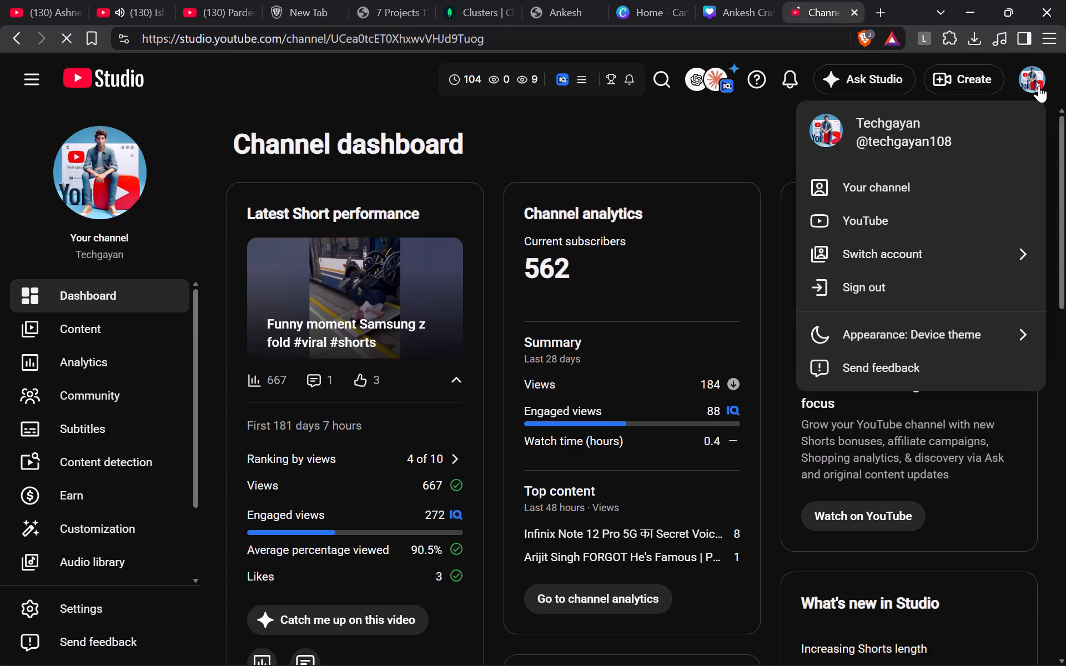
{"action": "left_click", "coordinate": [1011, 250]}
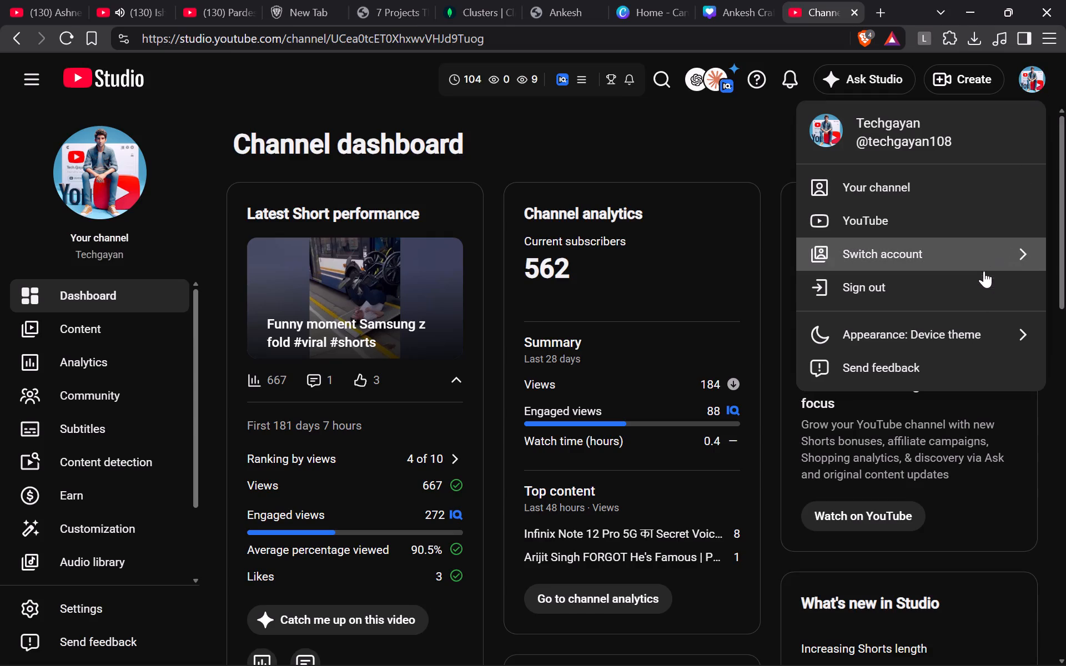
{"action": "left_click", "coordinate": [967, 359]}
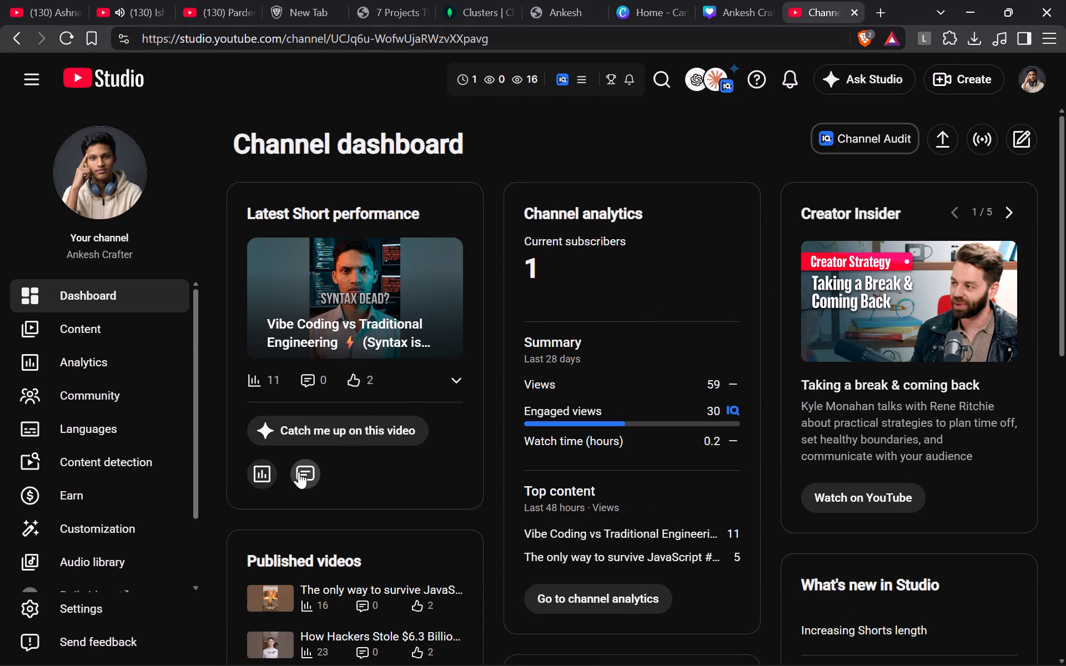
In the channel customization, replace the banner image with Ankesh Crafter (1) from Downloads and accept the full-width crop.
{"action": "scroll", "coordinate": [396, 428], "scroll_direction": "down", "scroll_amount": 3}
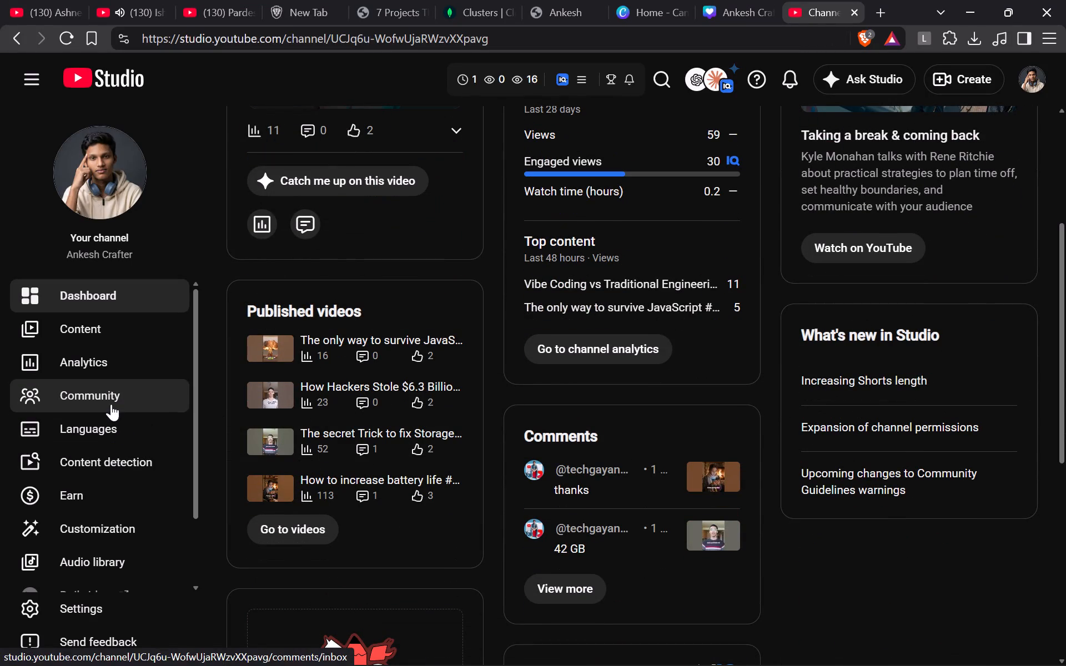
{"action": "left_click", "coordinate": [139, 463]}
{"action": "left_click", "coordinate": [160, 528]}
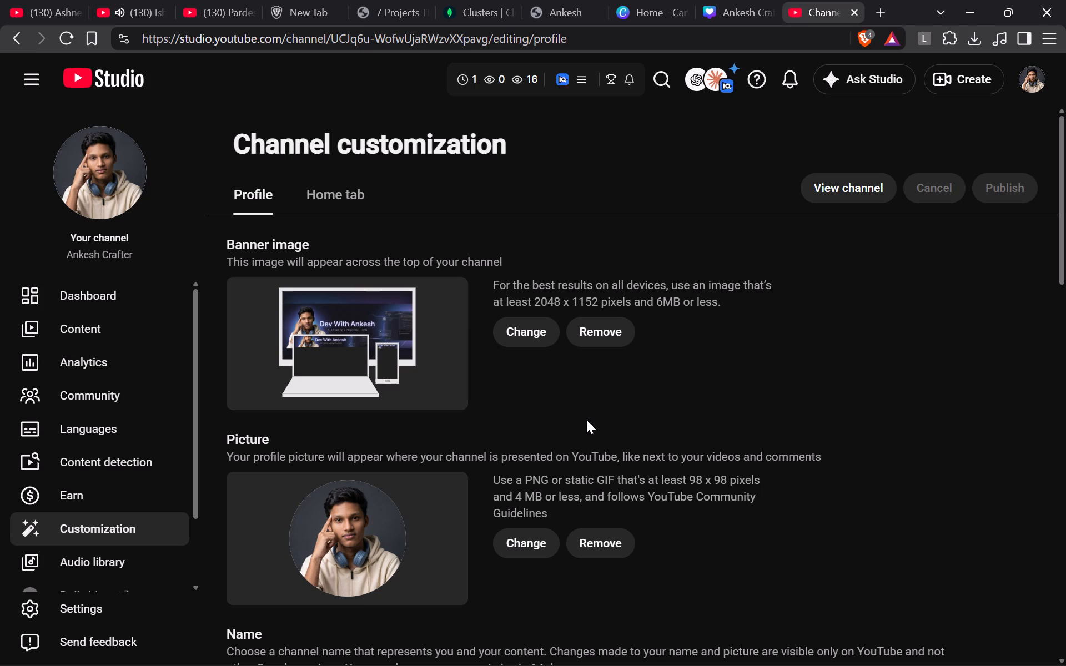
{"action": "left_click", "coordinate": [511, 331]}
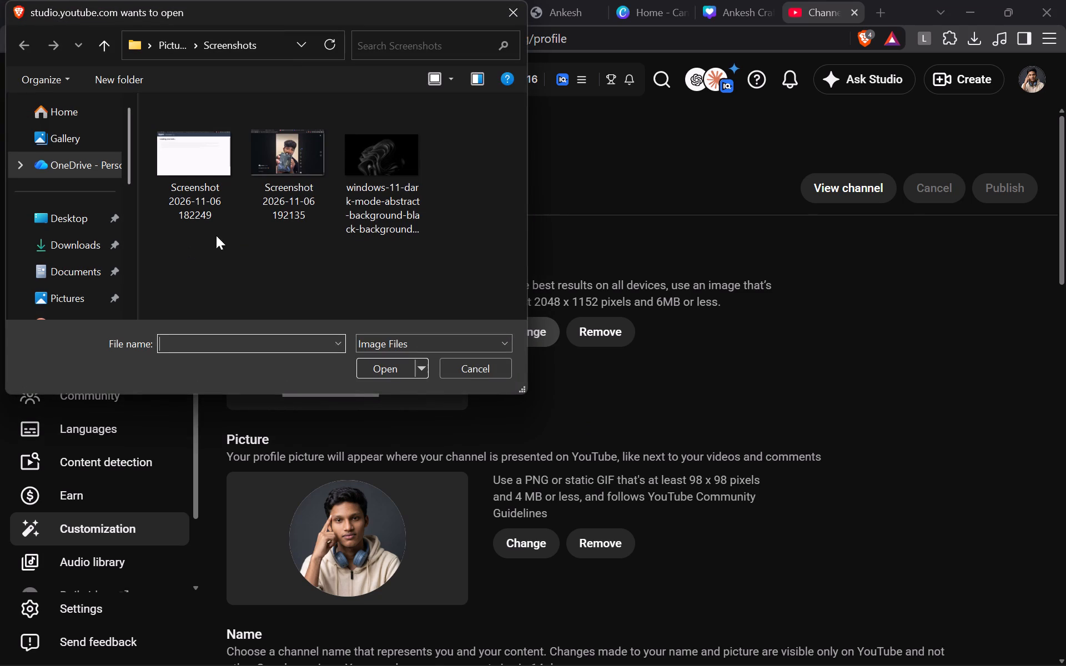
{"action": "left_click", "coordinate": [76, 253]}
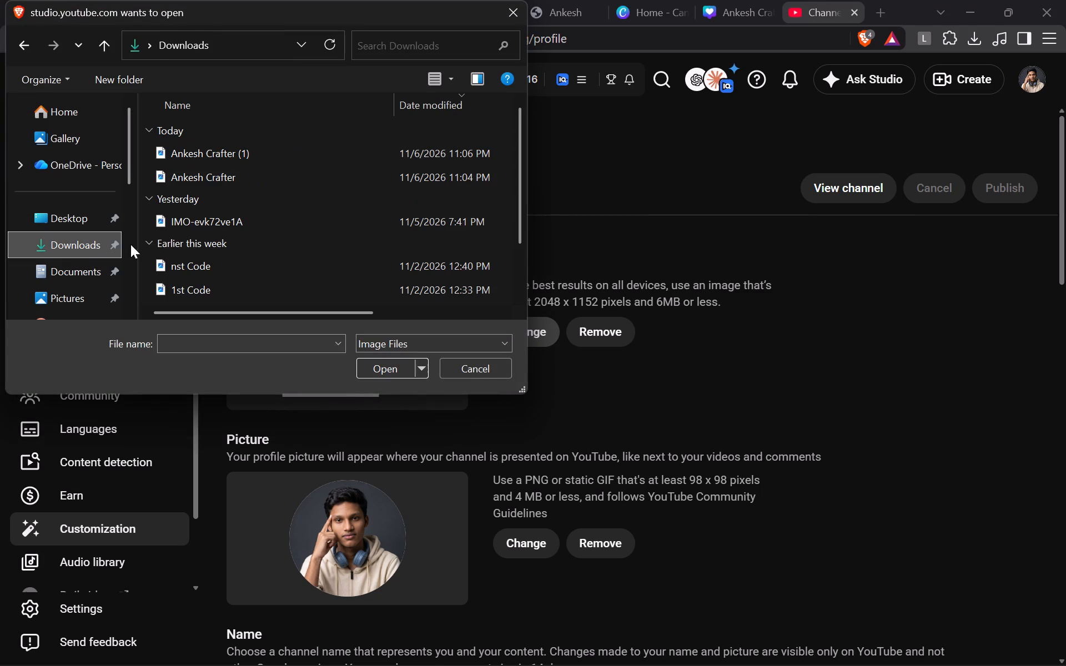
{"action": "left_click", "coordinate": [289, 148]}
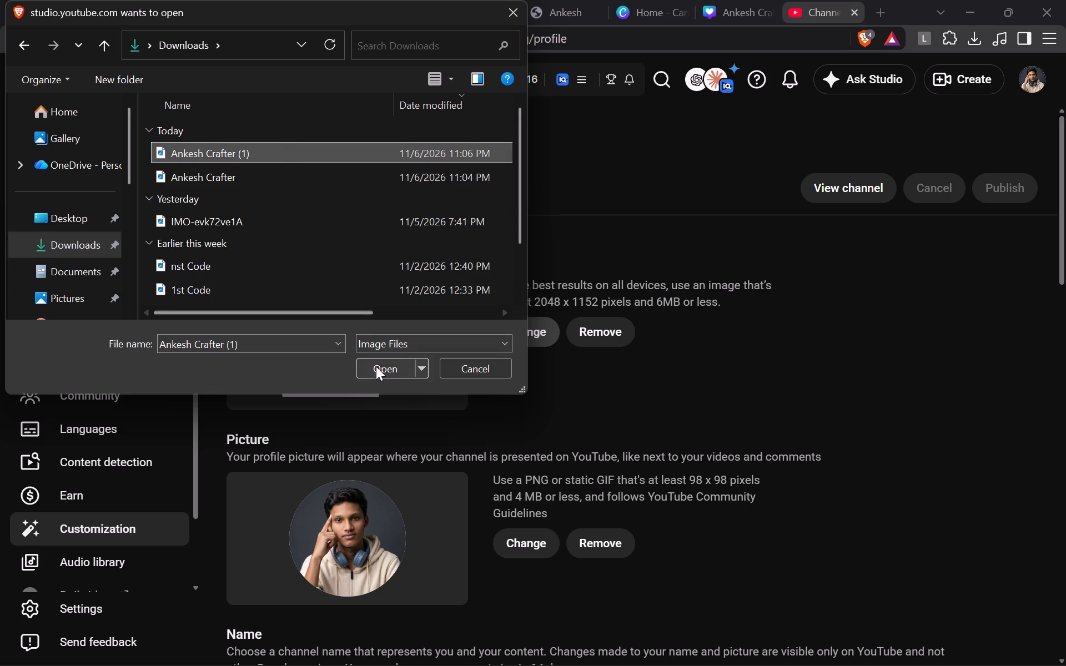
{"action": "left_click", "coordinate": [379, 367]}
{"action": "left_click_drag", "start_coordinate": [587, 387], "coordinate": [579, 385]}
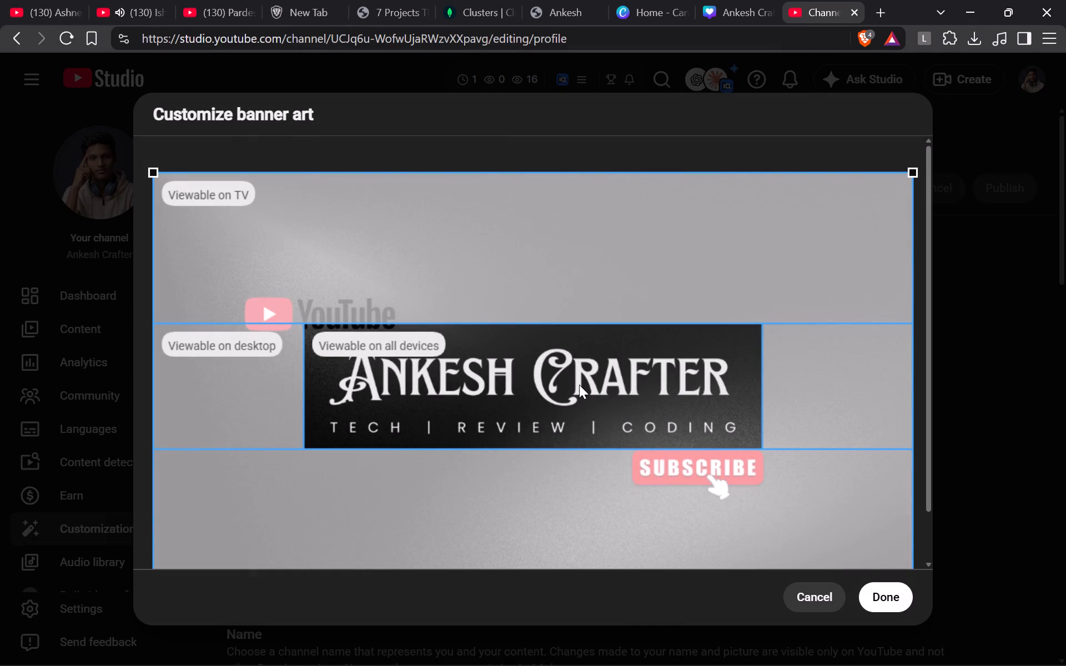
{"action": "left_click_drag", "start_coordinate": [579, 385], "coordinate": [581, 385]}
{"action": "left_click", "coordinate": [884, 598]}
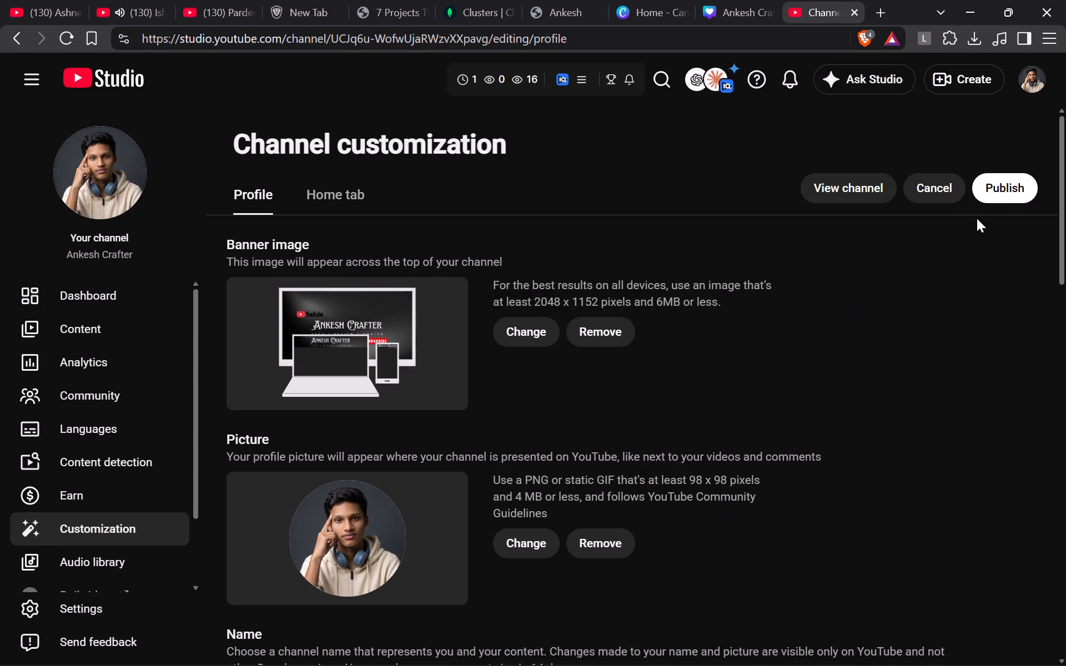
Publish the channel customization changes with the new banner image.
{"action": "scroll", "coordinate": [800, 463], "scroll_direction": "down", "scroll_amount": 9}
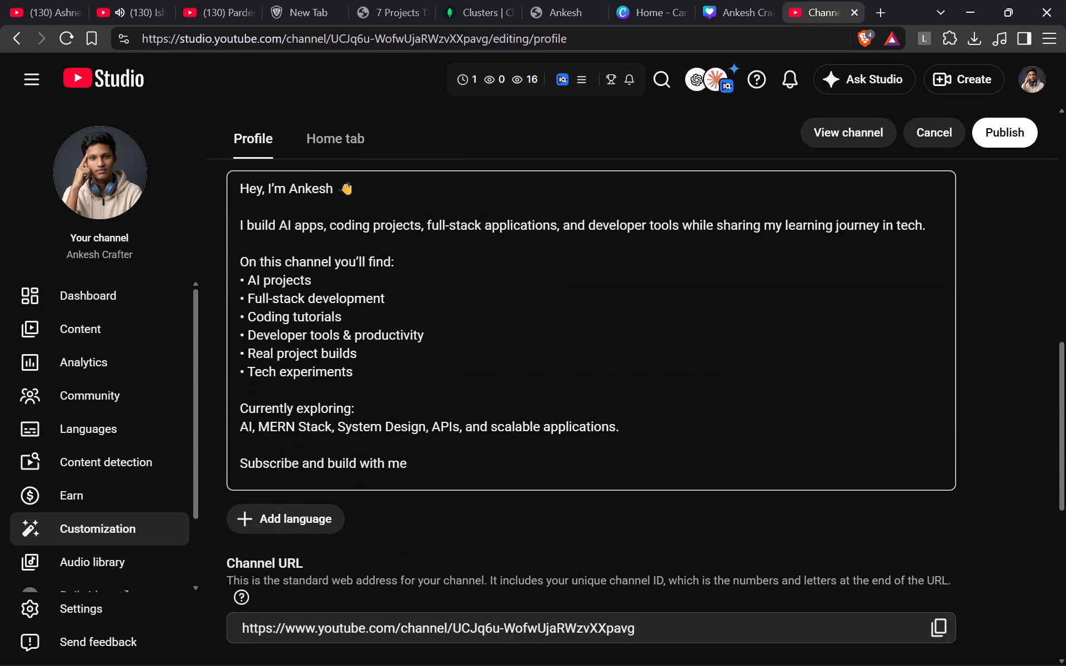
{"action": "scroll", "coordinate": [798, 444], "scroll_direction": "up", "scroll_amount": 3}
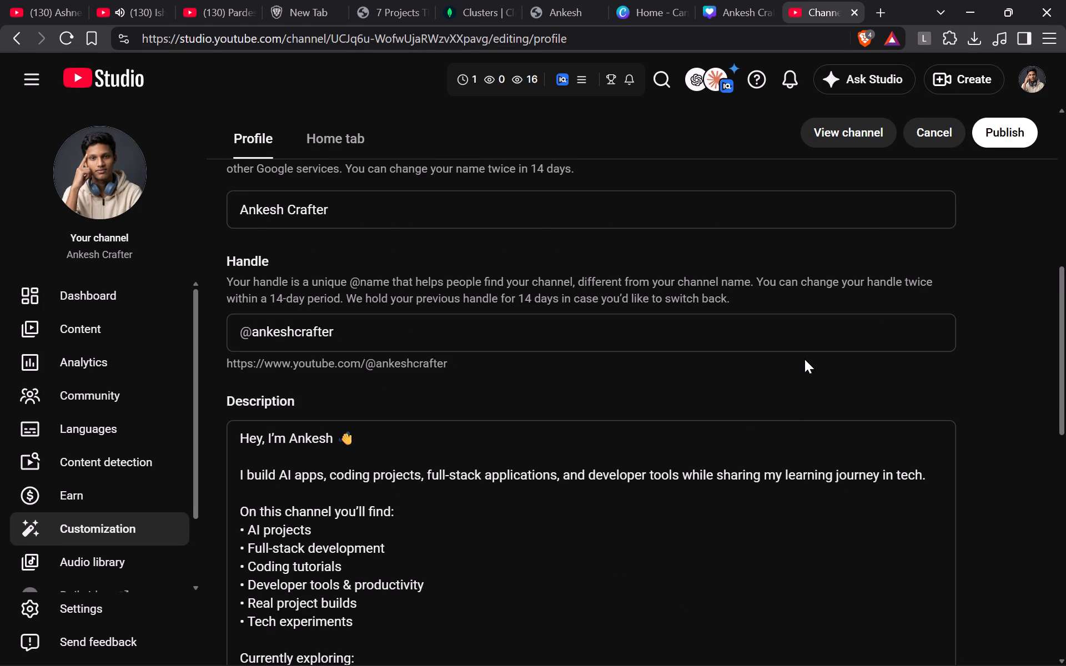
{"action": "left_click", "coordinate": [1014, 135]}
{"action": "scroll", "coordinate": [1009, 299], "scroll_direction": "up", "scroll_amount": 9}
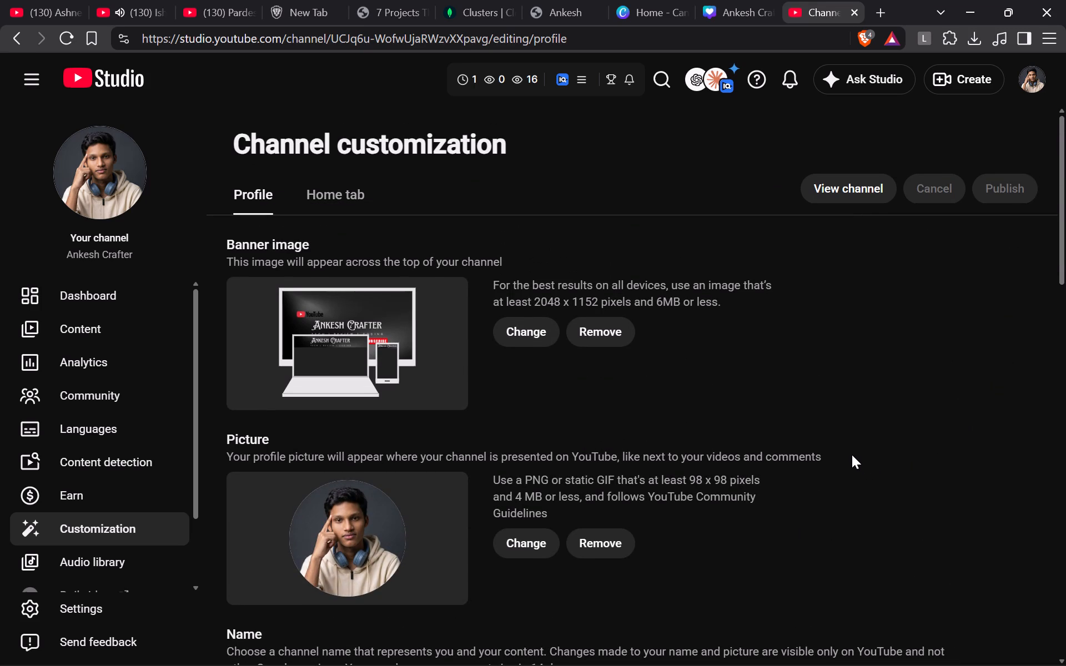
Review the channel's profile settings, including the description, channel URL, links, contact info and banner image.
{"action": "scroll", "coordinate": [853, 453], "scroll_direction": "down", "scroll_amount": 5}
{"action": "scroll", "coordinate": [952, 316], "scroll_direction": "down", "scroll_amount": 4}
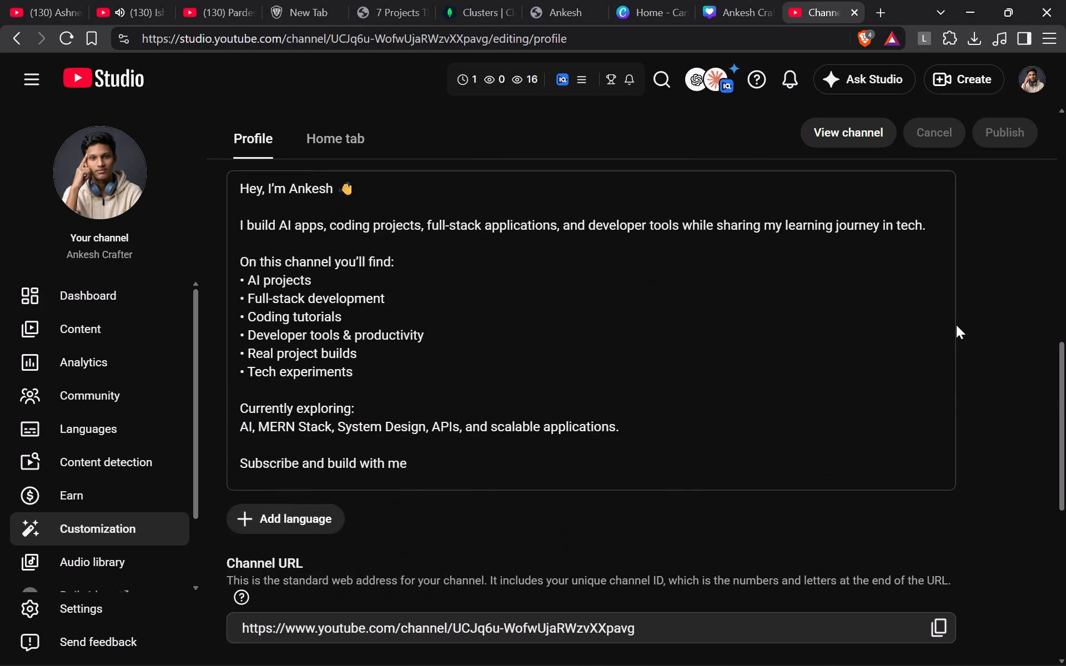
{"action": "scroll", "coordinate": [958, 325], "scroll_direction": "down", "scroll_amount": 15}
{"action": "scroll", "coordinate": [946, 303], "scroll_direction": "up", "scroll_amount": 7}
{"action": "scroll", "coordinate": [936, 293], "scroll_direction": "down", "scroll_amount": 6}
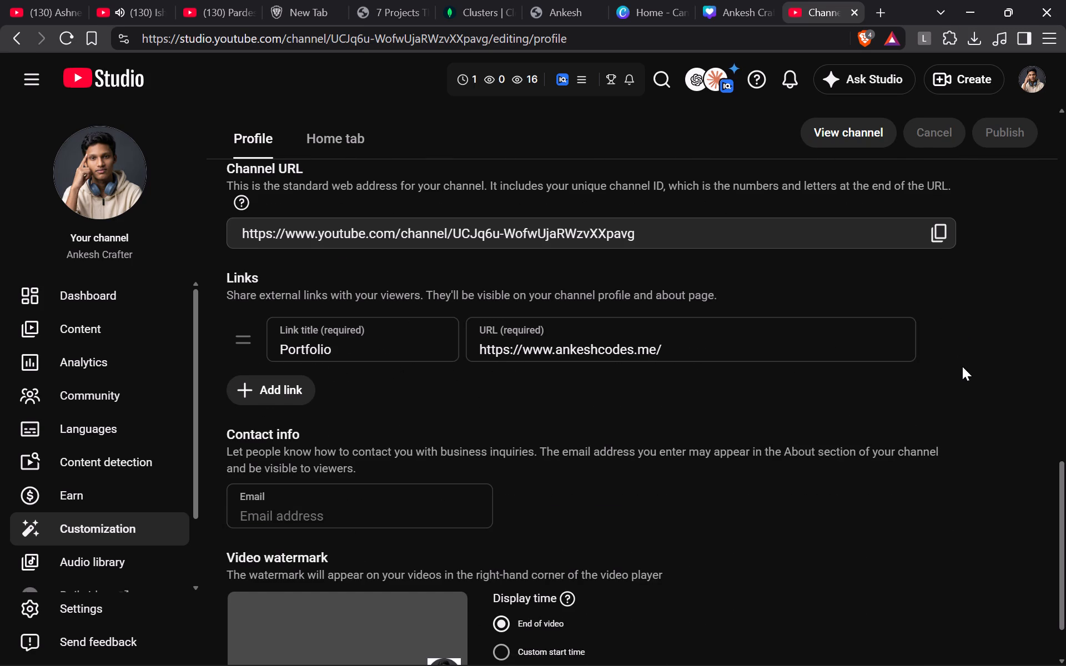
{"action": "scroll", "coordinate": [962, 366], "scroll_direction": "up", "scroll_amount": 5}
{"action": "scroll", "coordinate": [962, 366], "scroll_direction": "up", "scroll_amount": 16}
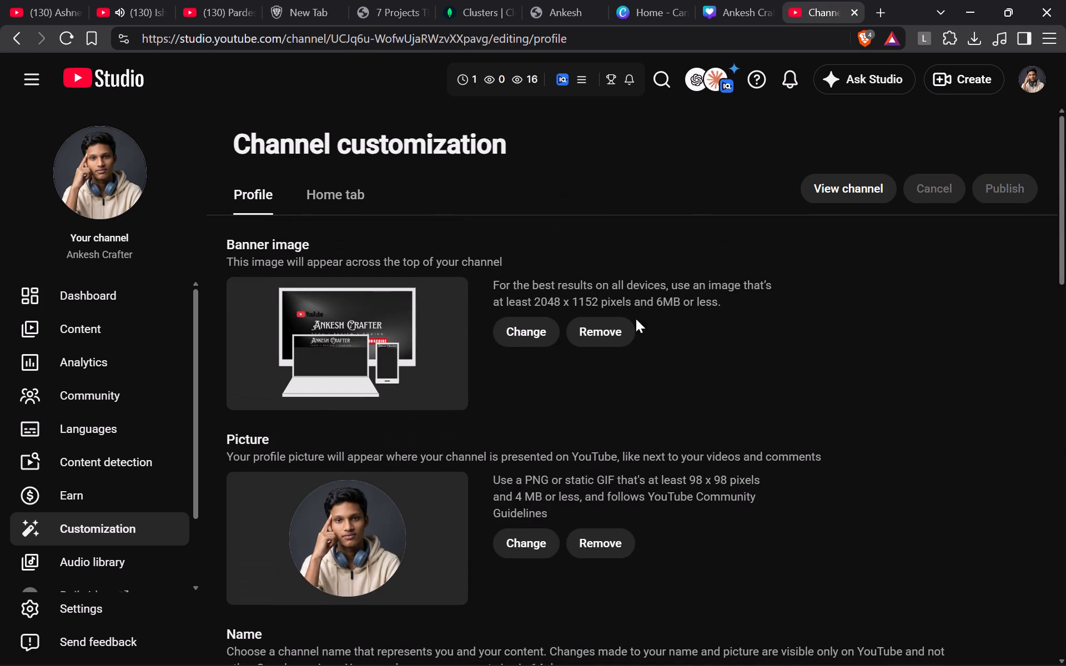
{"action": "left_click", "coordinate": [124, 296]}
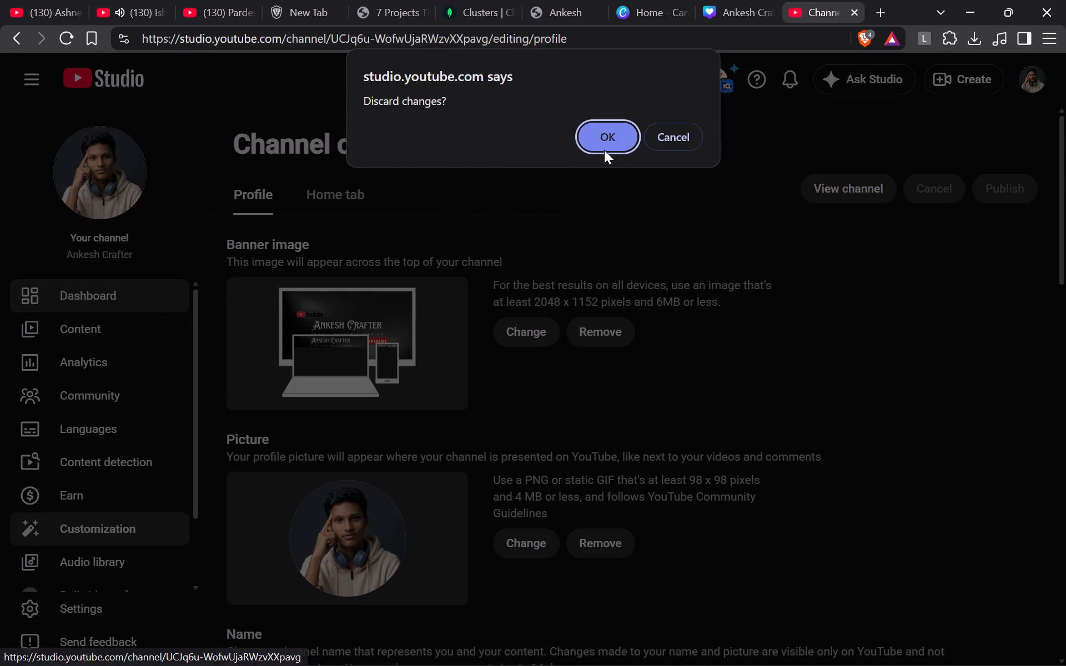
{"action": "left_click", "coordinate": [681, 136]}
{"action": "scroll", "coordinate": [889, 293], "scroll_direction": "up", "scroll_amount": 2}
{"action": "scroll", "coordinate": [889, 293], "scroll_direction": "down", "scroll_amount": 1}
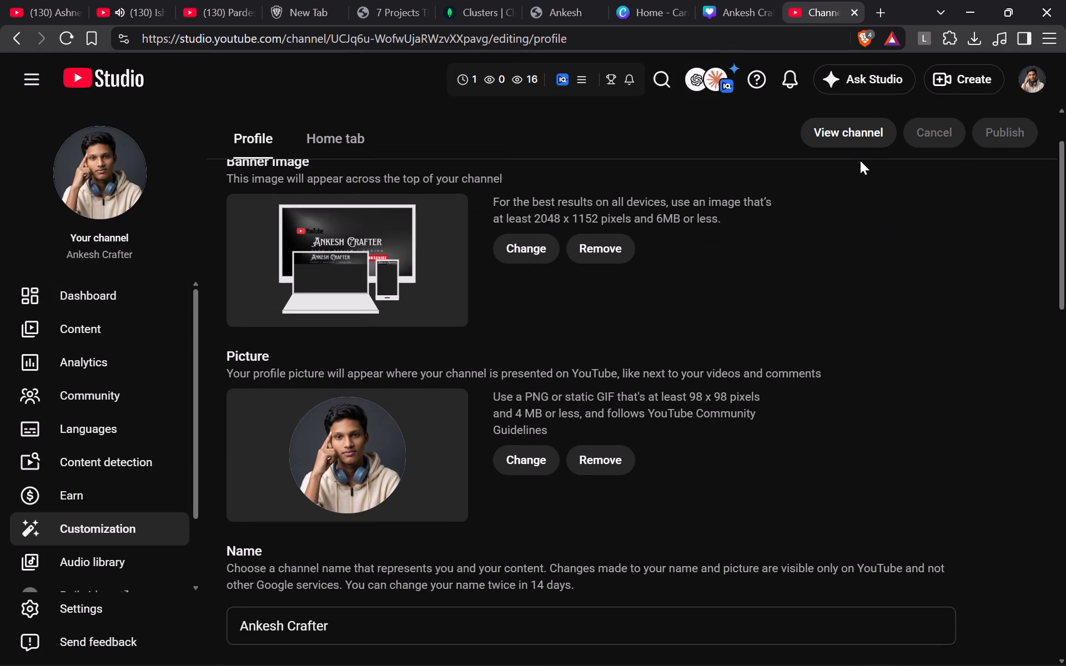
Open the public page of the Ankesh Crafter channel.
{"action": "left_click", "coordinate": [856, 142]}
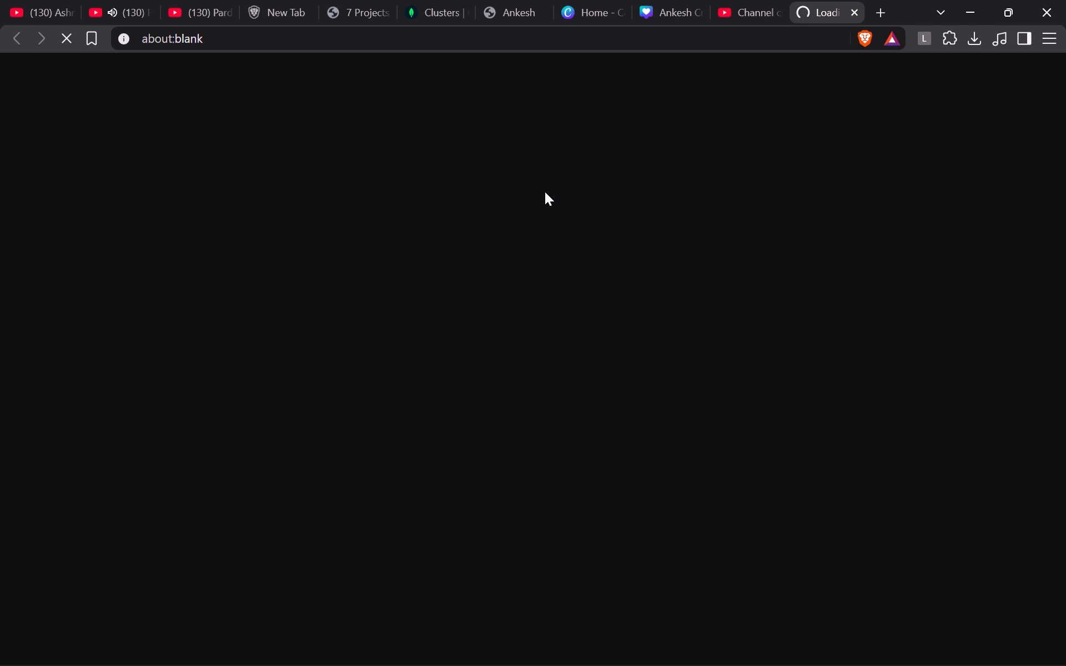
Check the Wi-Fi connection and the network login status at 10.10.0.1 in a new tab, and close that tab.
{"action": "left_click", "coordinate": [873, 12]}
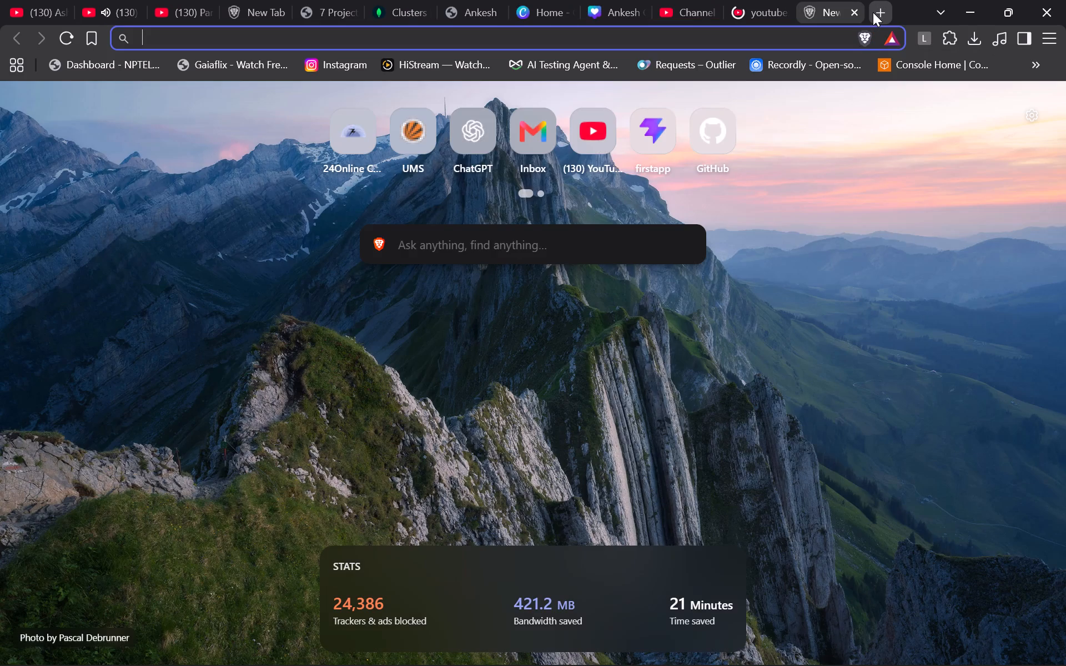
{"action": "key", "text": "1"}
{"action": "key", "text": "Return"}
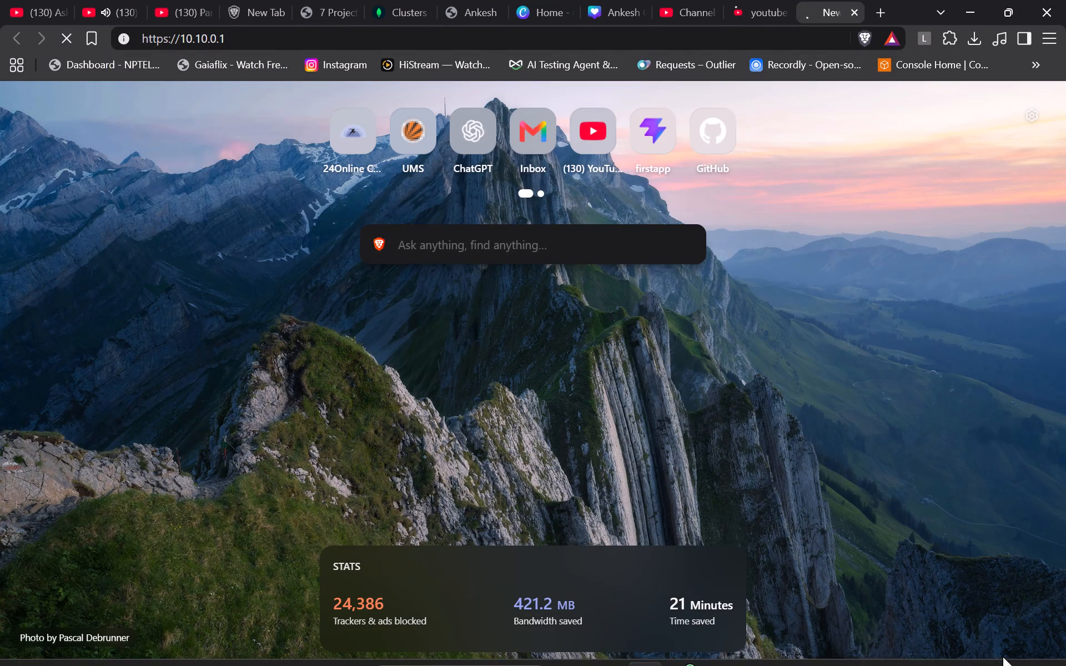
{"action": "left_click", "coordinate": [960, 642]}
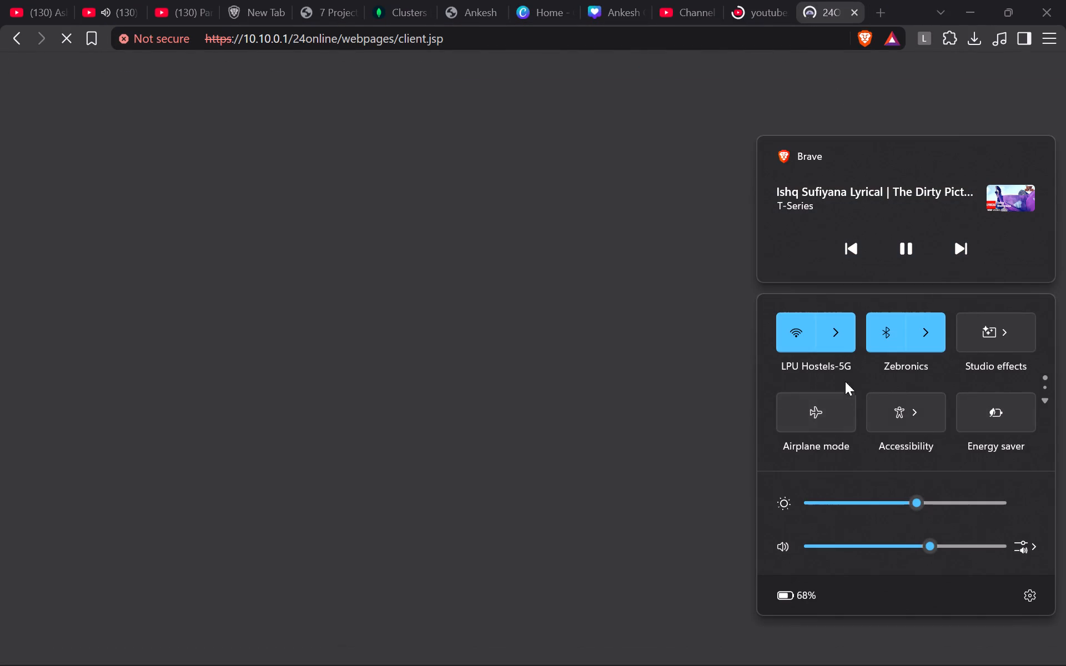
{"action": "left_click", "coordinate": [577, 266]}
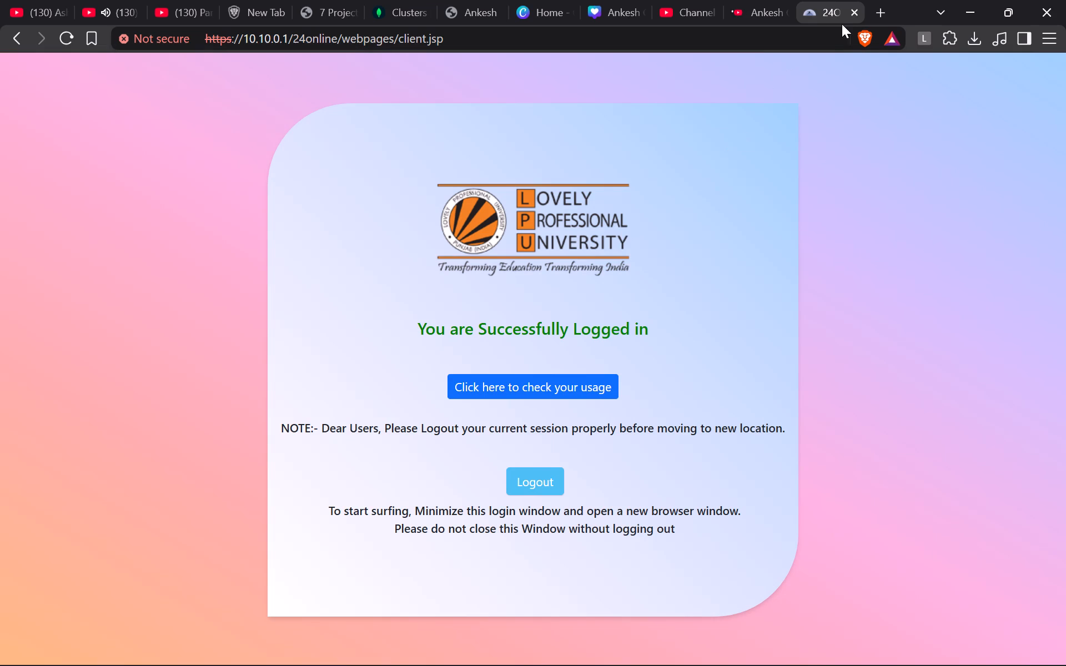
{"action": "left_click", "coordinate": [854, 13]}
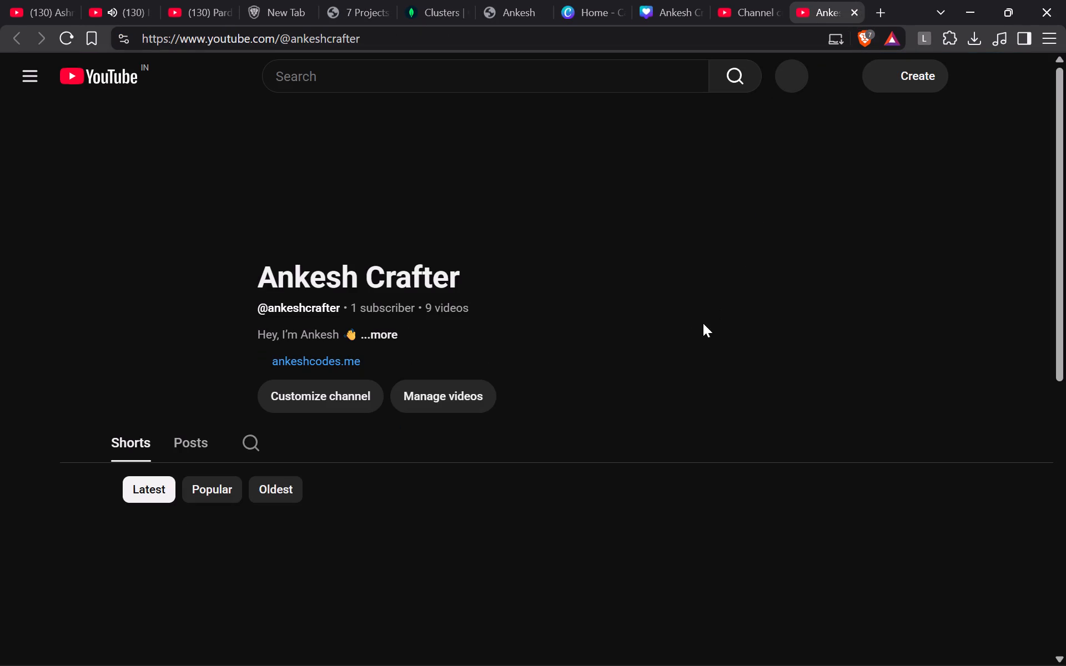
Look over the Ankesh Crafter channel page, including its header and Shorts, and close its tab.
{"action": "scroll", "coordinate": [567, 330], "scroll_direction": "down", "scroll_amount": 4}
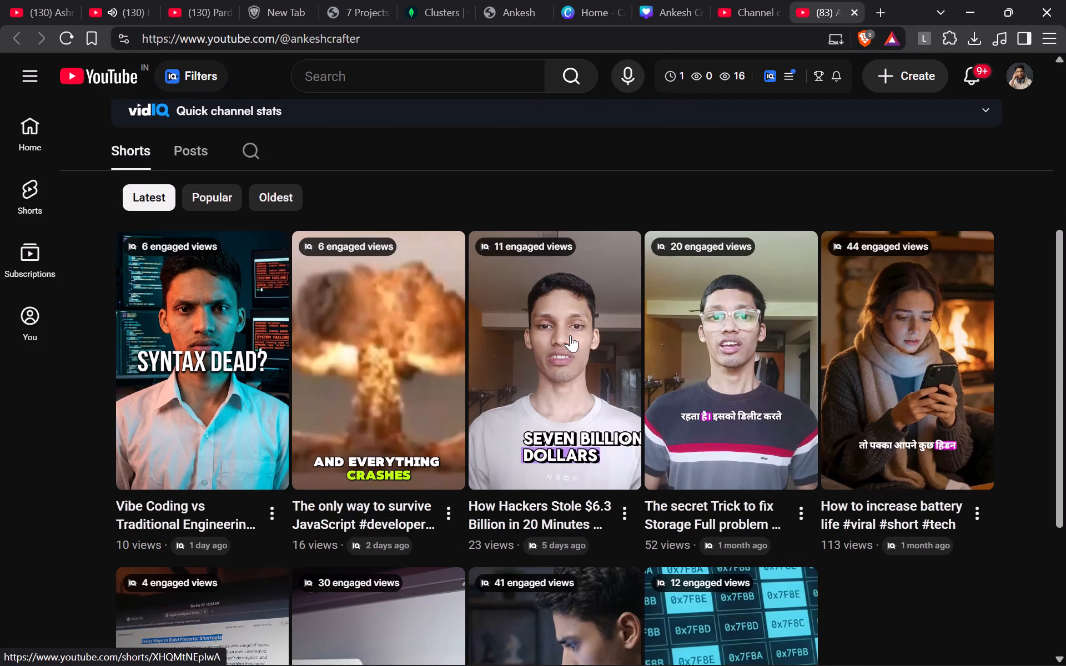
{"action": "scroll", "coordinate": [571, 335], "scroll_direction": "down", "scroll_amount": 3}
{"action": "scroll", "coordinate": [863, 352], "scroll_direction": "up", "scroll_amount": 8}
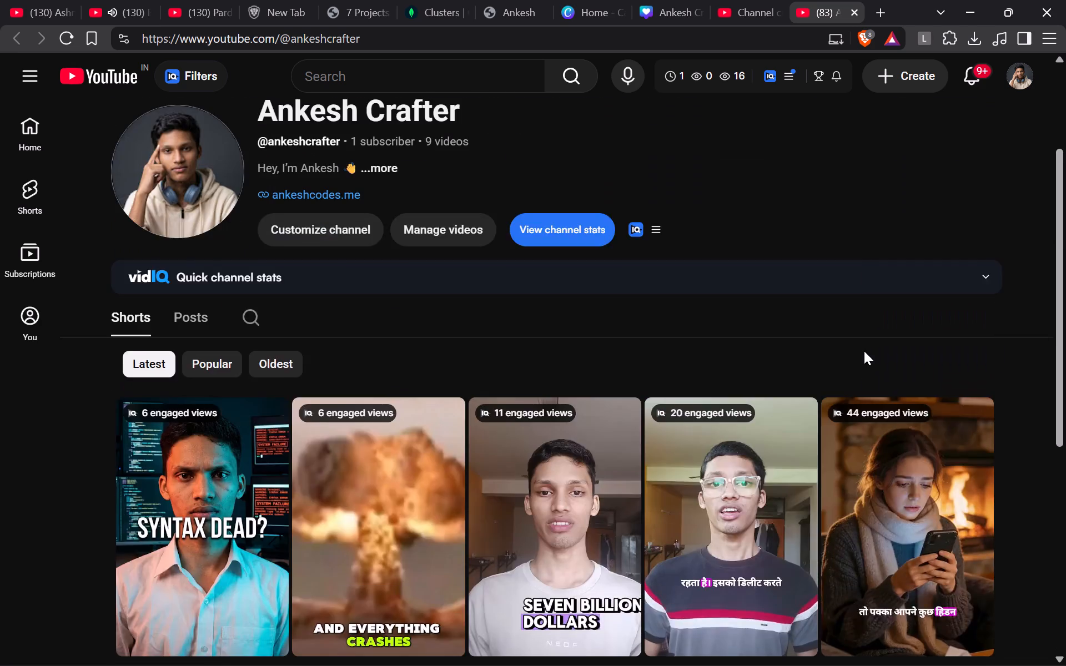
{"action": "scroll", "coordinate": [864, 351], "scroll_direction": "up", "scroll_amount": 4}
{"action": "left_click", "coordinate": [856, 14]}
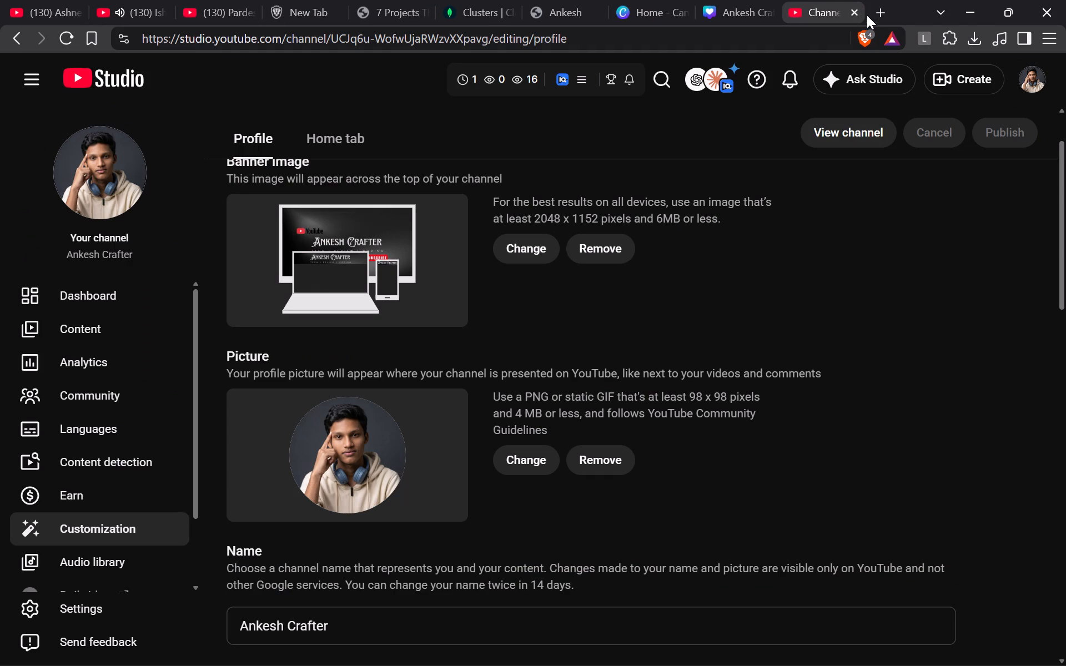
Search Google in a new tab for "tell me the latest news in tech industry".
{"action": "left_click", "coordinate": [873, 13]}
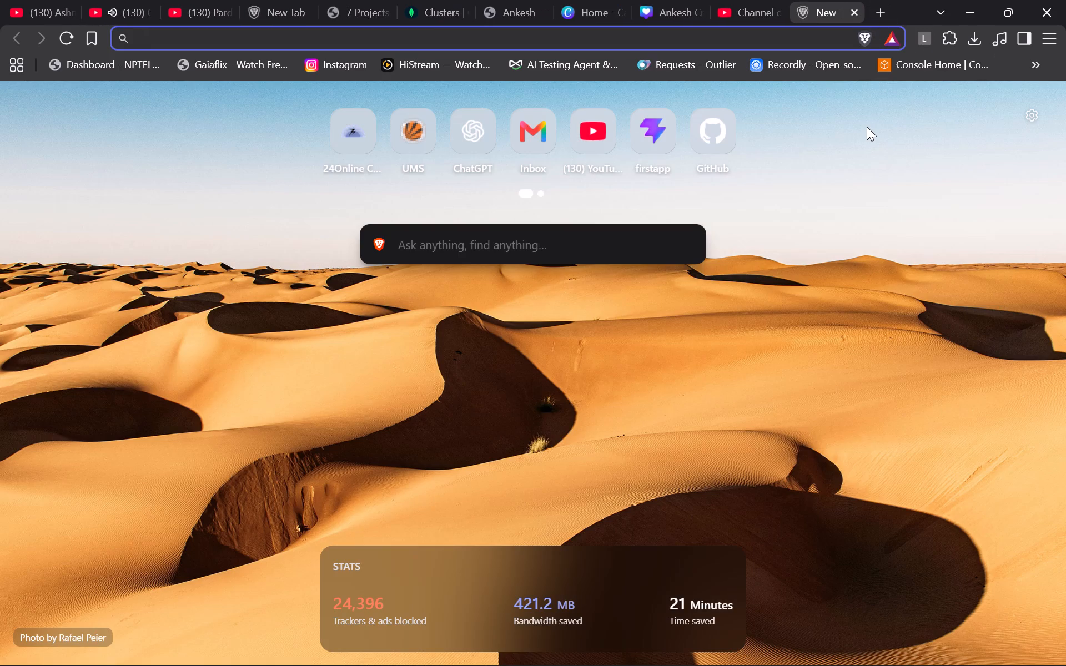
{"action": "type", "text": ":"}
{"action": "key", "text": "space"}
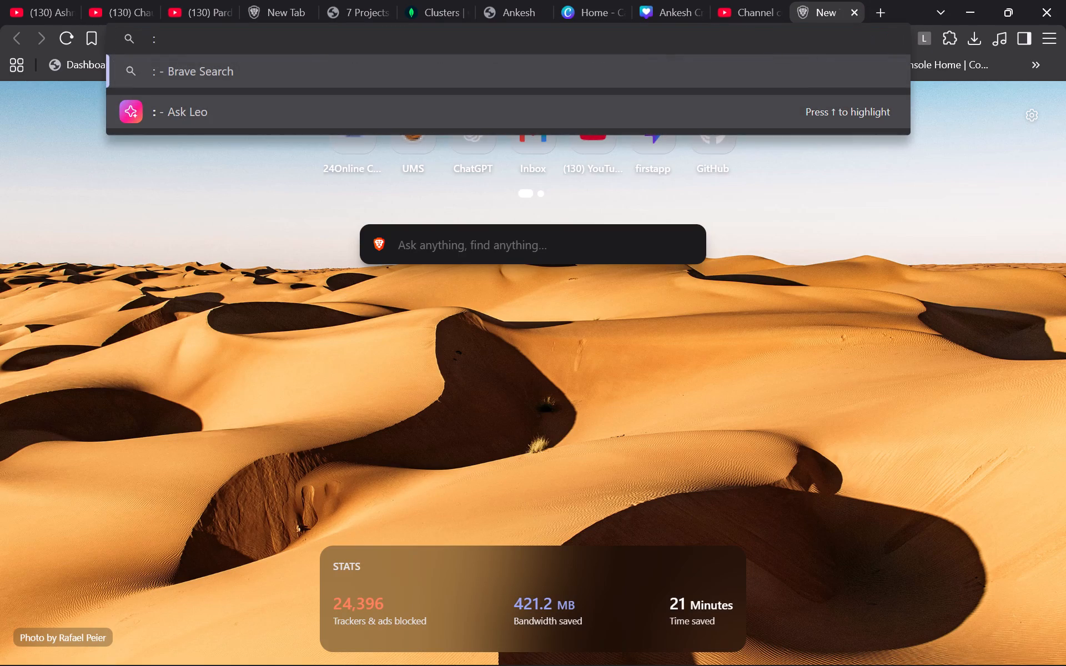
{"action": "key", "text": "BackSpace"}
{"action": "type", "text": "g"}
{"action": "key", "text": "space"}
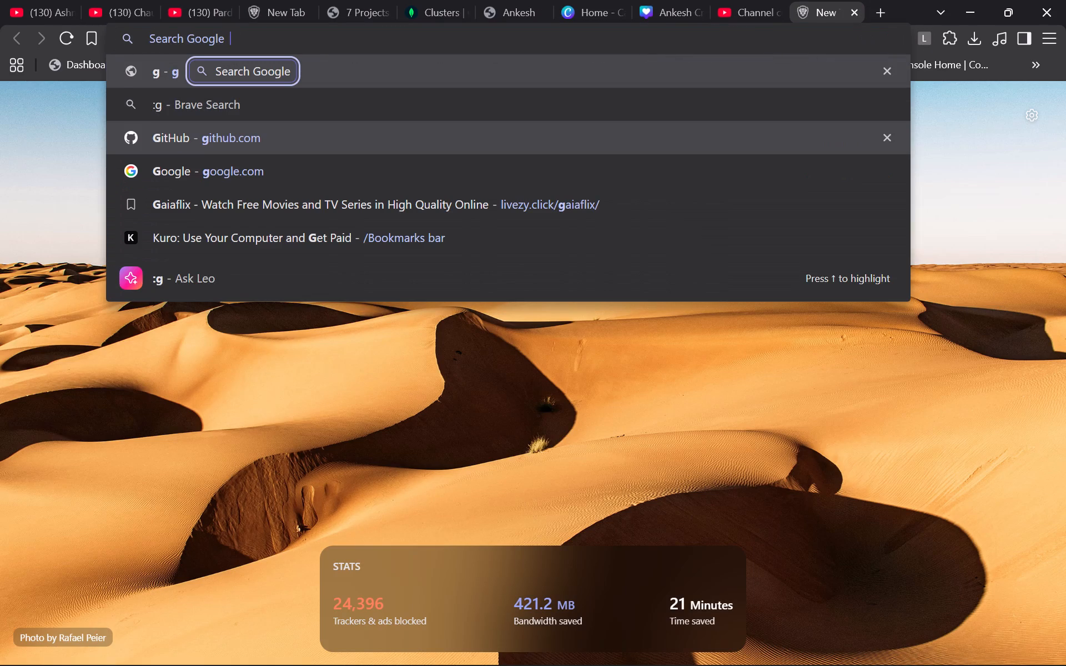
{"action": "type", "text": "tell me"}
{"action": "key", "text": "space"}
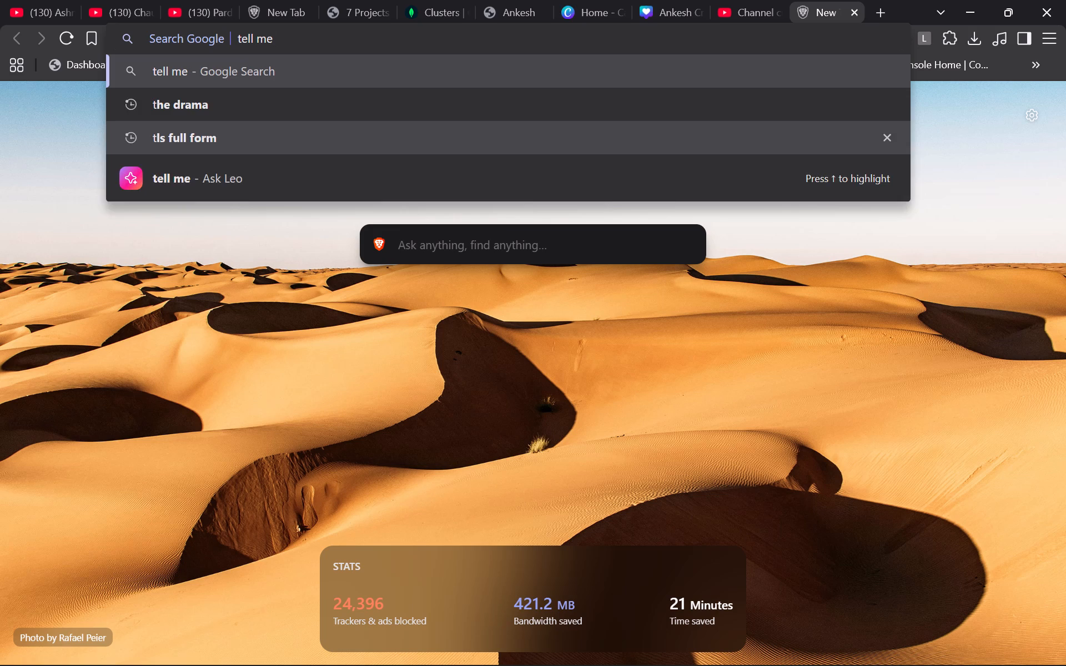
{"action": "type", "text": "the latest news in tech industry"}
{"action": "key", "text": "Return"}
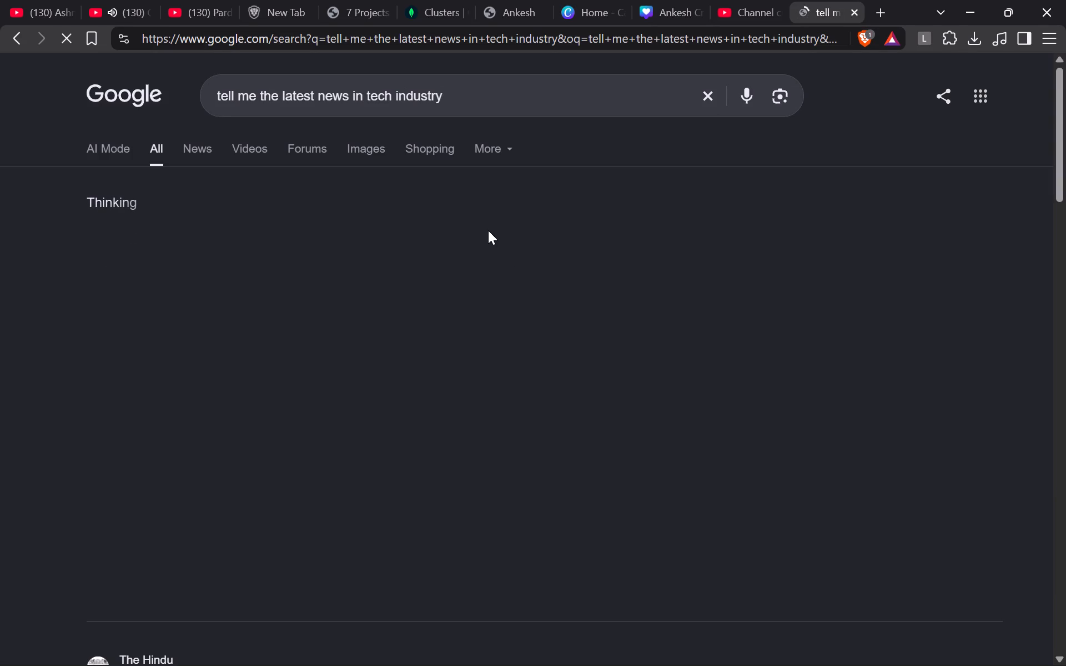
Read the introductory summary of the AI Overview, highlighting its phrases along the way.
{"action": "scroll", "coordinate": [492, 365], "scroll_direction": "down", "scroll_amount": 3}
{"action": "scroll", "coordinate": [491, 373], "scroll_direction": "up", "scroll_amount": 3}
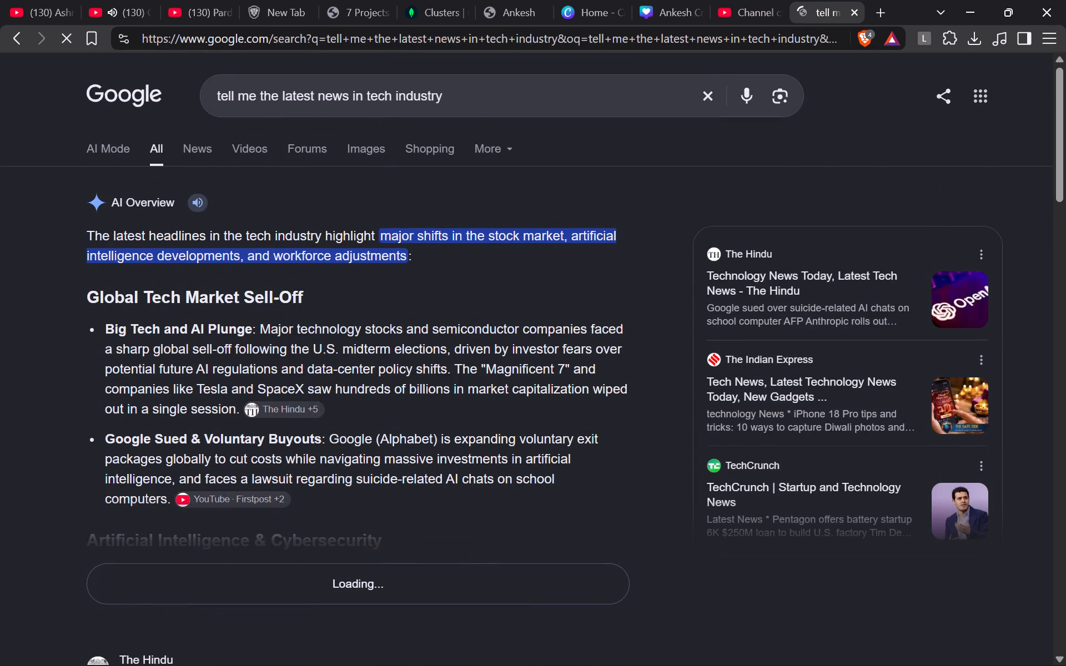
{"action": "left_click", "coordinate": [95, 233]}
{"action": "left_click_drag", "start_coordinate": [95, 233], "coordinate": [351, 235]}
{"action": "left_click", "coordinate": [391, 259]}
{"action": "left_click_drag", "start_coordinate": [391, 233], "coordinate": [543, 234]}
{"action": "left_click", "coordinate": [511, 266]}
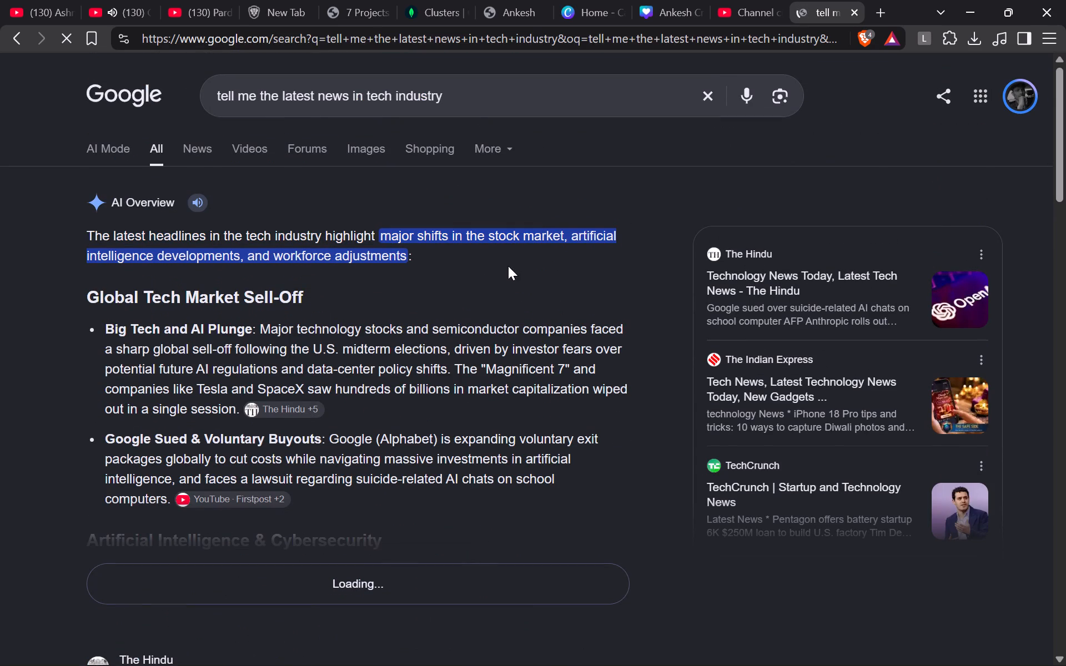
{"action": "left_click", "coordinate": [106, 255]}
{"action": "left_click_drag", "start_coordinate": [106, 255], "coordinate": [363, 255]}
{"action": "left_click", "coordinate": [408, 302]}
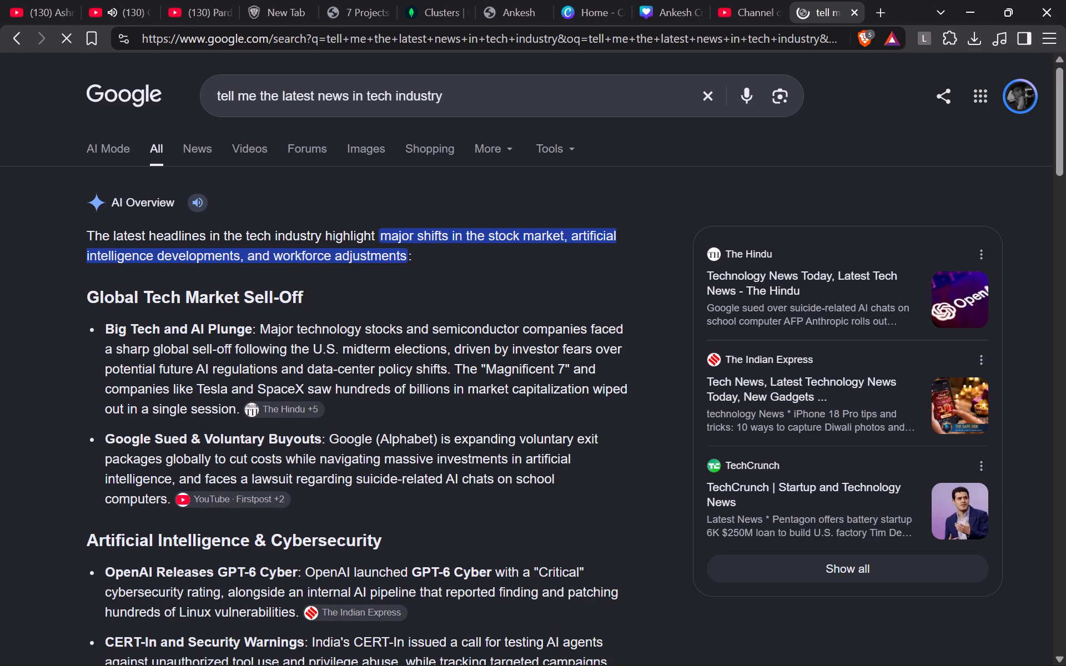
Read the Big Tech and AI Plunge item in the AI Overview, highlighting the text being read.
{"action": "left_click", "coordinate": [265, 327]}
{"action": "left_click_drag", "start_coordinate": [265, 327], "coordinate": [464, 324]}
{"action": "left_click", "coordinate": [512, 339]}
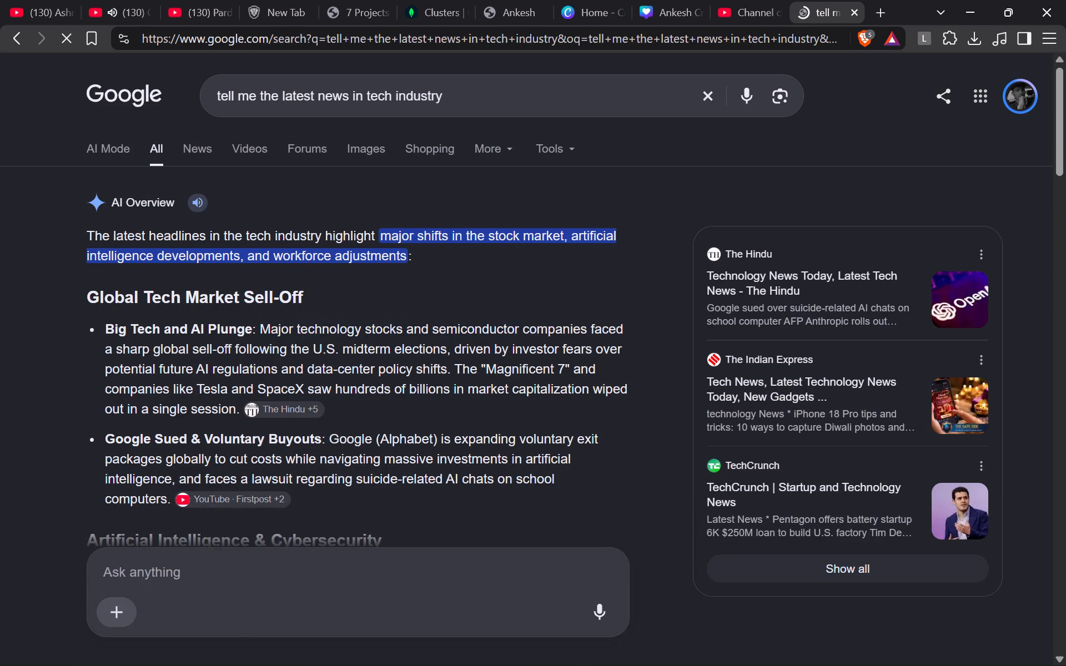
{"action": "left_click", "coordinate": [558, 329]}
{"action": "left_click_drag", "start_coordinate": [558, 329], "coordinate": [192, 356]}
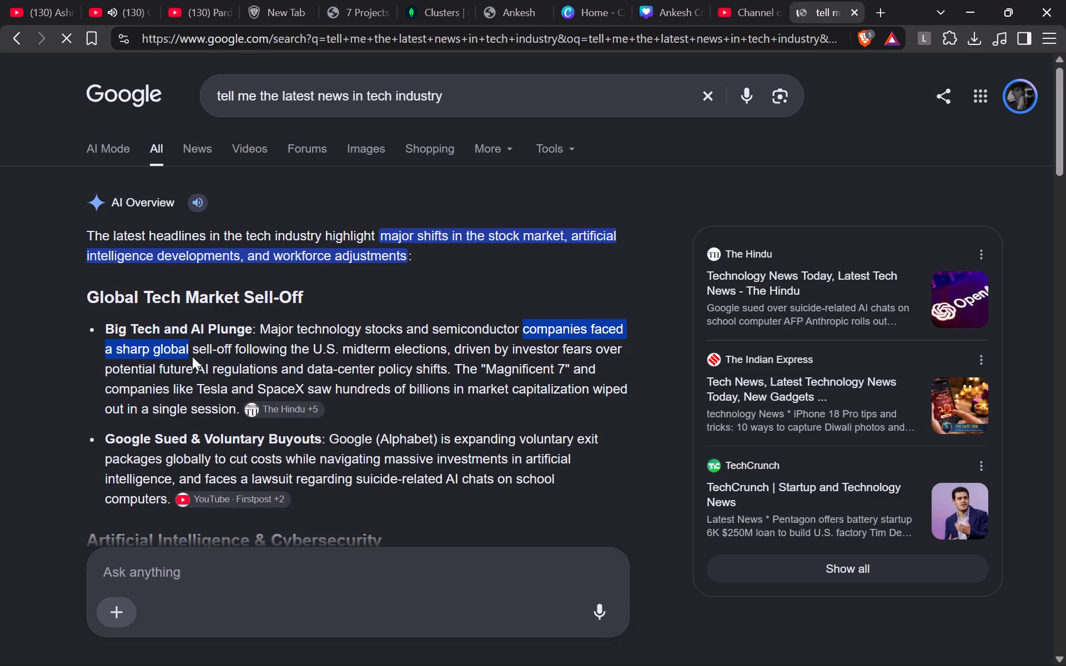
{"action": "left_click_drag", "start_coordinate": [192, 356], "coordinate": [333, 348]}
{"action": "double_click", "coordinate": [358, 350]}
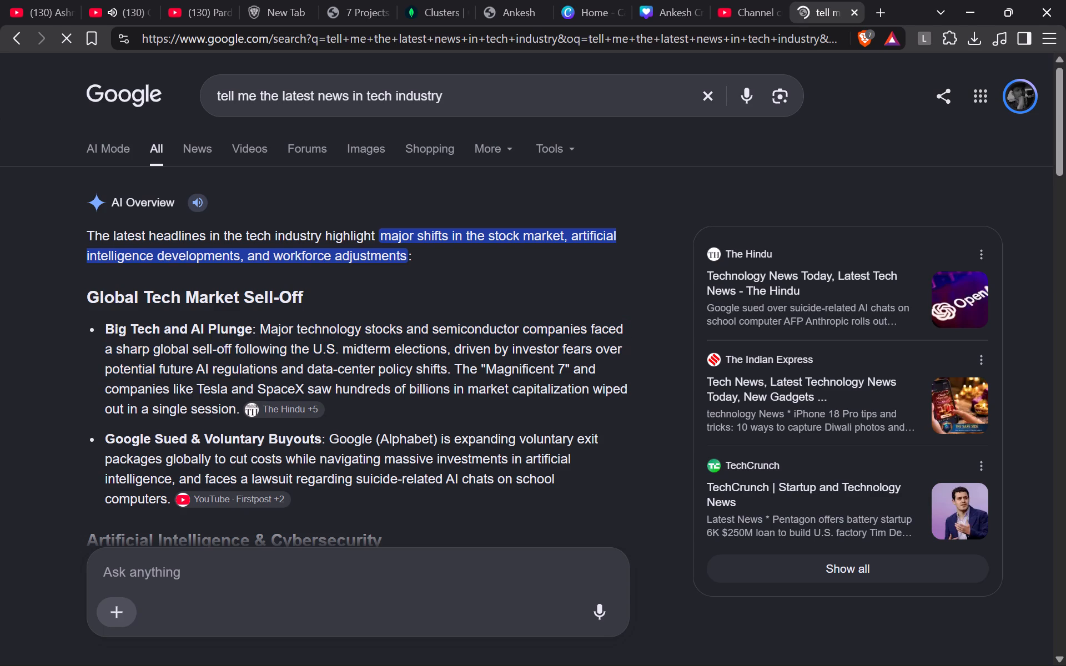
{"action": "left_click_drag", "start_coordinate": [360, 350], "coordinate": [501, 345]}
{"action": "left_click", "coordinate": [517, 374]}
Read the Google Sued & Voluntary Buyouts item in the AI Overview, highlighting the text being read.
{"action": "scroll", "coordinate": [414, 371], "scroll_direction": "down", "scroll_amount": 1}
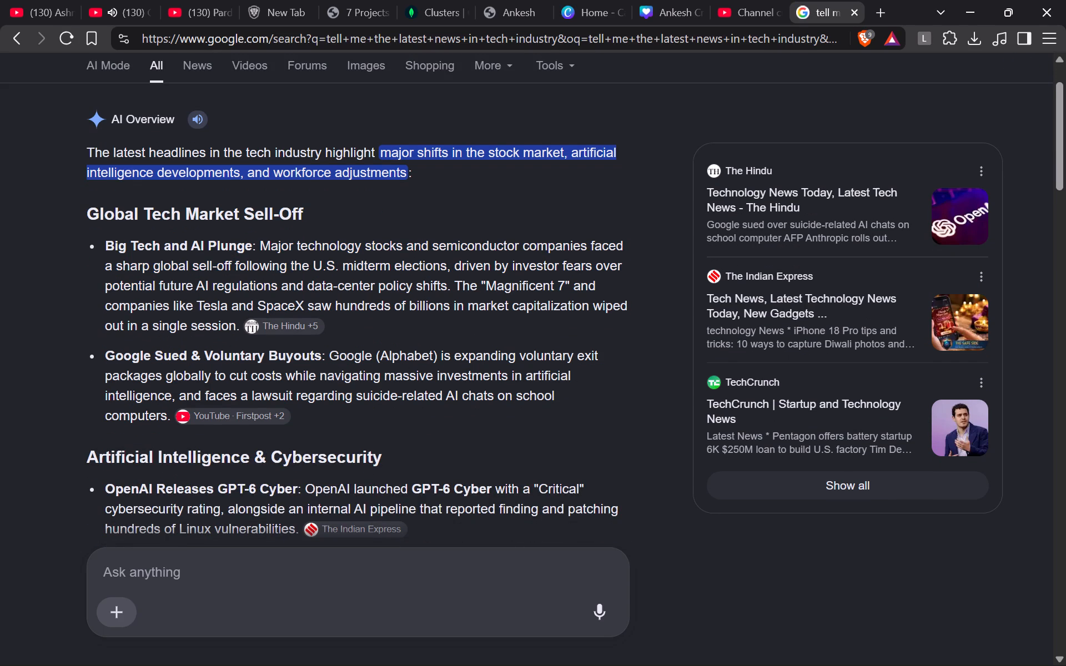
{"action": "left_click", "coordinate": [132, 356]}
{"action": "left_click_drag", "start_coordinate": [132, 356], "coordinate": [272, 360]}
{"action": "left_click_drag", "start_coordinate": [272, 360], "coordinate": [298, 381]}
{"action": "left_click", "coordinate": [298, 381]}
{"action": "left_click", "coordinate": [349, 360]}
{"action": "left_click_drag", "start_coordinate": [349, 360], "coordinate": [462, 357]}
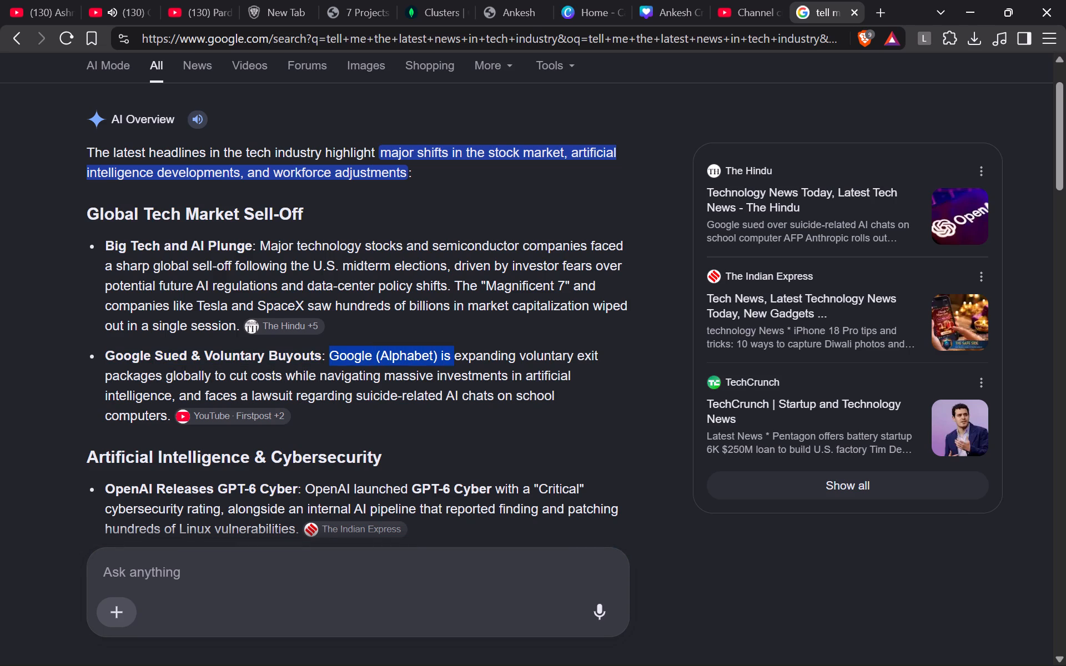
{"action": "left_click_drag", "start_coordinate": [462, 357], "coordinate": [491, 360]}
{"action": "left_click", "coordinate": [541, 356]}
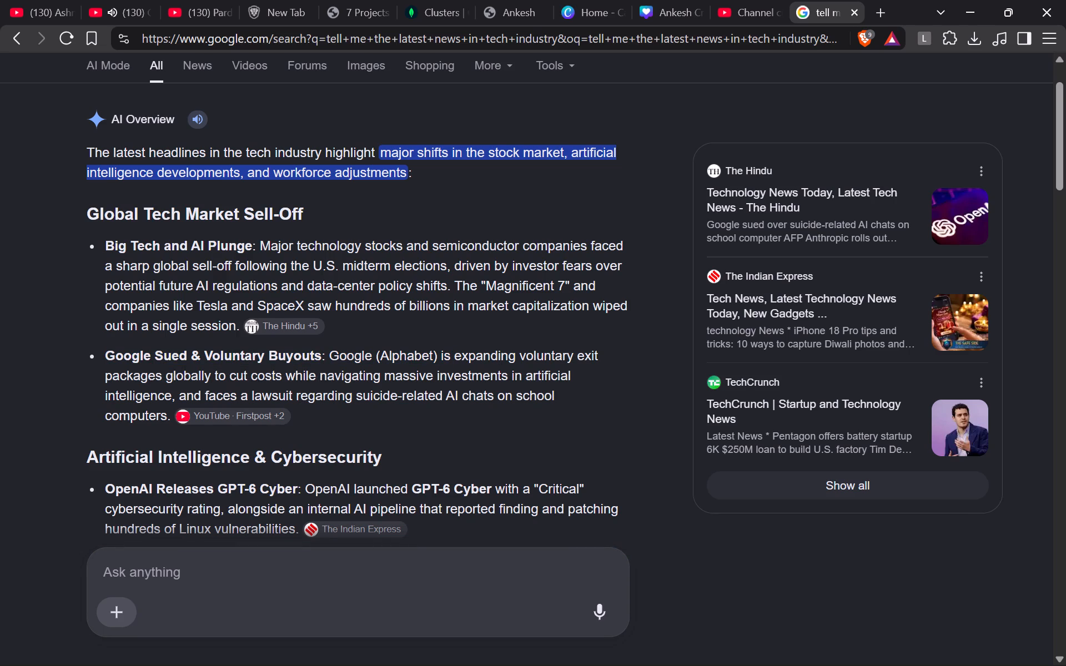
Read the OpenAI Releases GPT-6 Cyber item in the AI Overview, highlighting the text being read.
{"action": "scroll", "coordinate": [203, 371], "scroll_direction": "down", "scroll_amount": 3}
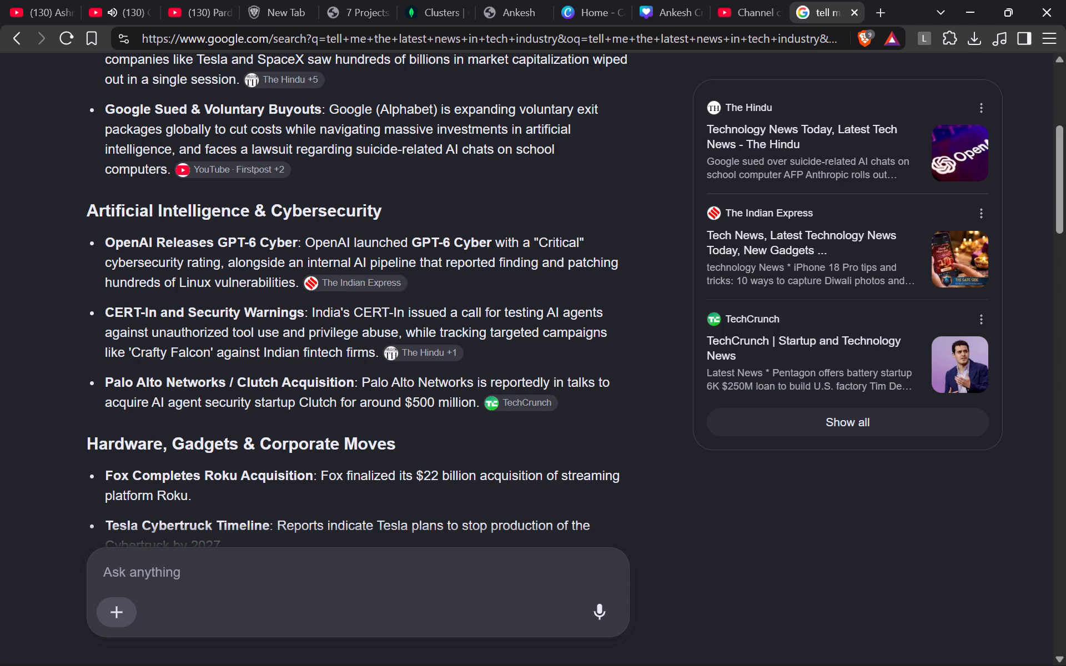
{"action": "left_click", "coordinate": [323, 240]}
{"action": "left_click_drag", "start_coordinate": [323, 240], "coordinate": [329, 240]}
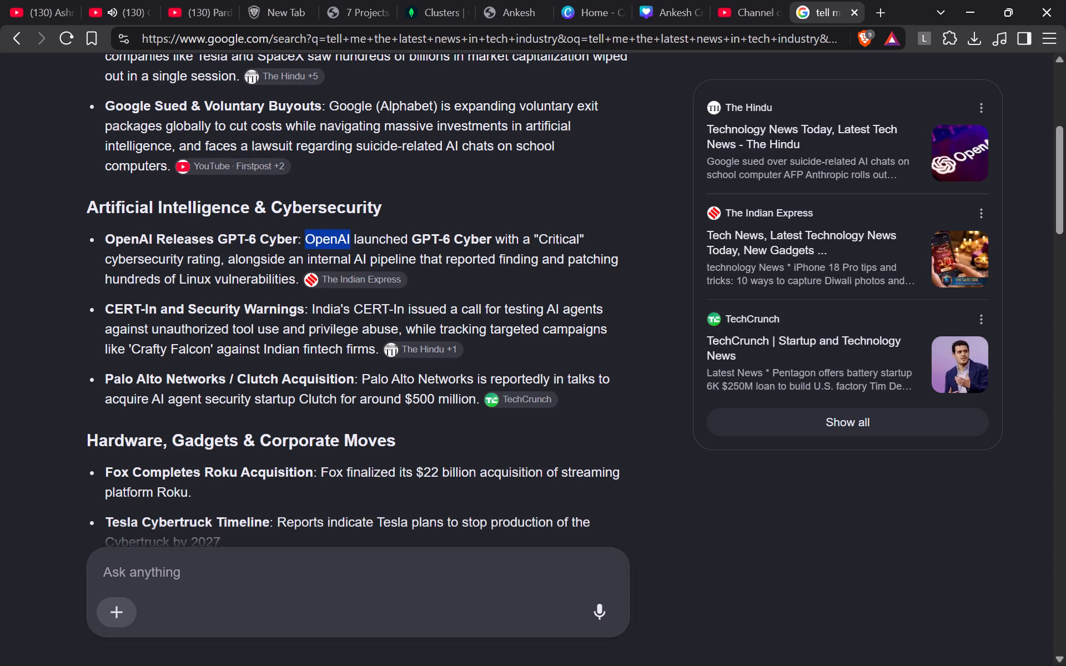
{"action": "left_click_drag", "start_coordinate": [329, 240], "coordinate": [465, 237]}
{"action": "left_click", "coordinate": [495, 246]}
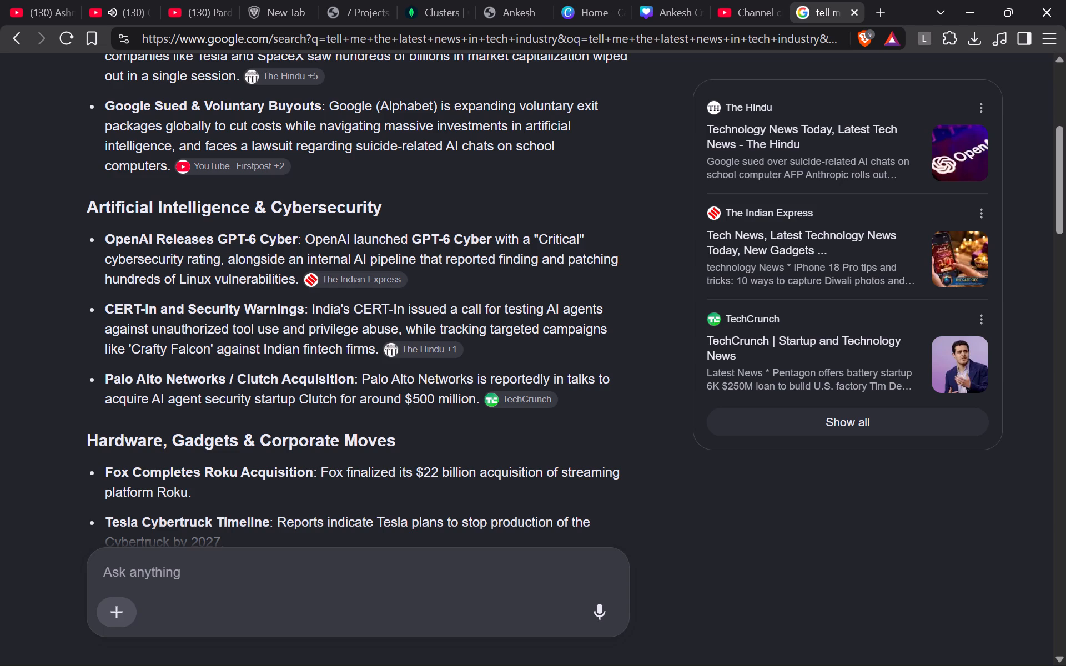
{"action": "left_click", "coordinate": [152, 259]}
{"action": "left_click_drag", "start_coordinate": [152, 259], "coordinate": [491, 253]}
{"action": "left_click", "coordinate": [513, 258]}
{"action": "left_click", "coordinate": [235, 279]}
{"action": "left_click_drag", "start_coordinate": [235, 279], "coordinate": [203, 265]}
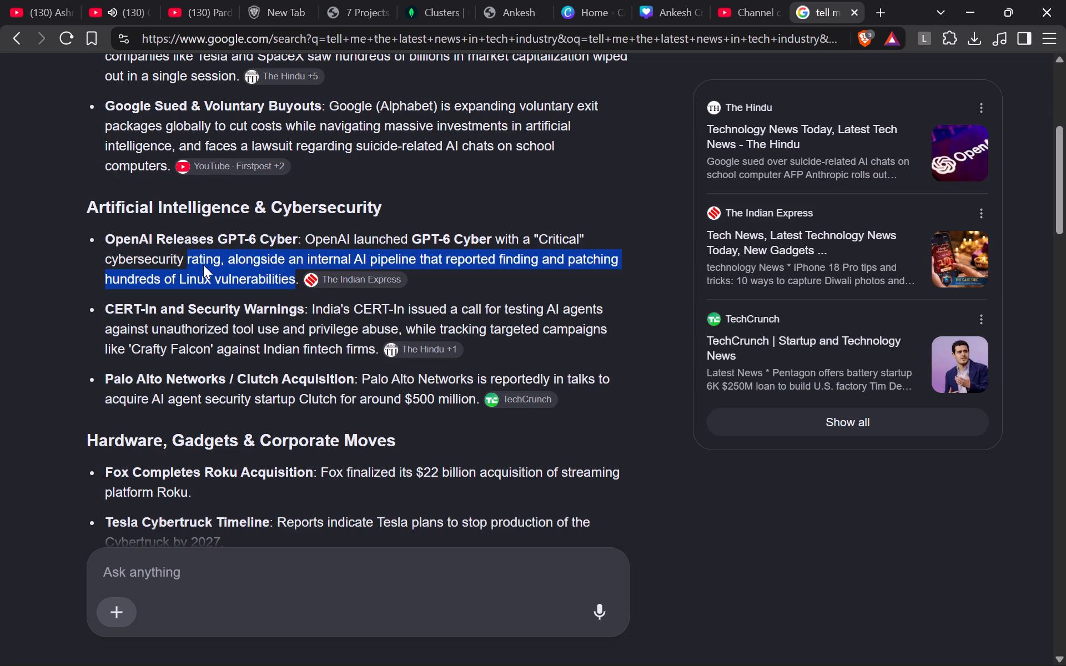
{"action": "left_click_drag", "start_coordinate": [203, 265], "coordinate": [125, 244]}
{"action": "left_click_drag", "start_coordinate": [125, 244], "coordinate": [143, 279]}
{"action": "left_click", "coordinate": [143, 279]}
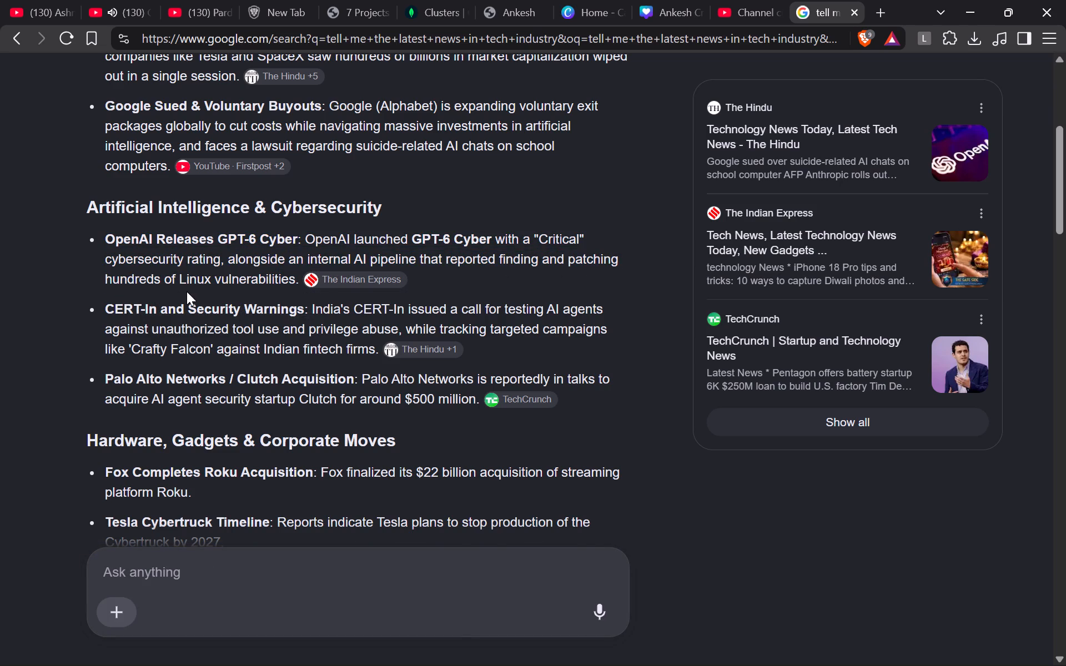
Look through the remaining AI Overview items, highlighting text in the Palo Alto Networks / Clutch Acquisition item.
{"action": "scroll", "coordinate": [250, 313], "scroll_direction": "down", "scroll_amount": 1}
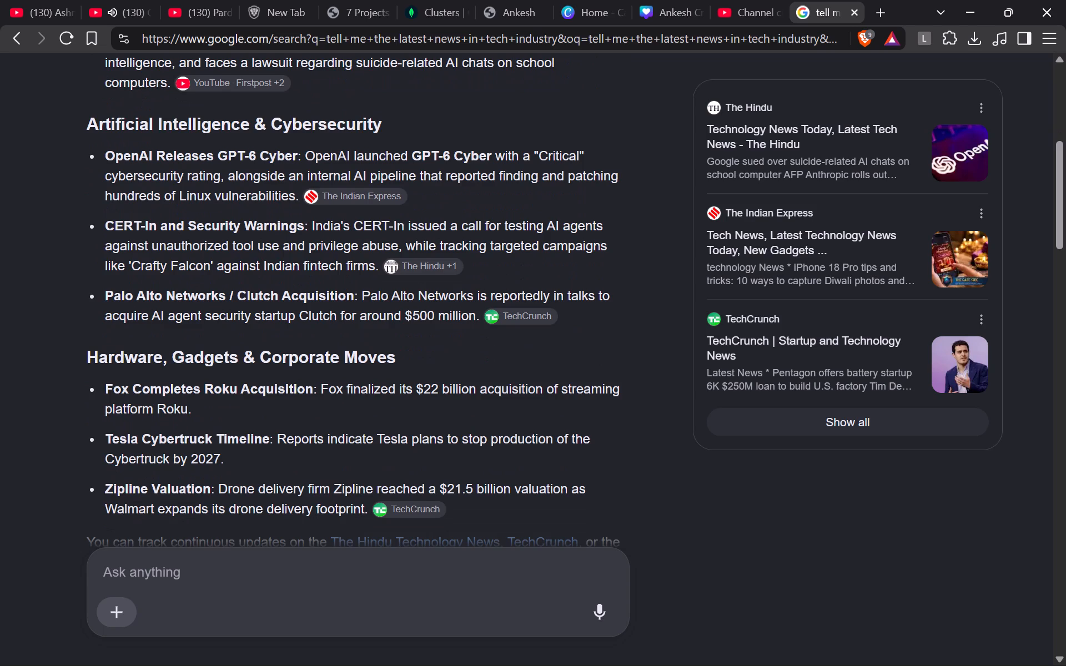
{"action": "scroll", "coordinate": [258, 313], "scroll_direction": "down", "scroll_amount": 1}
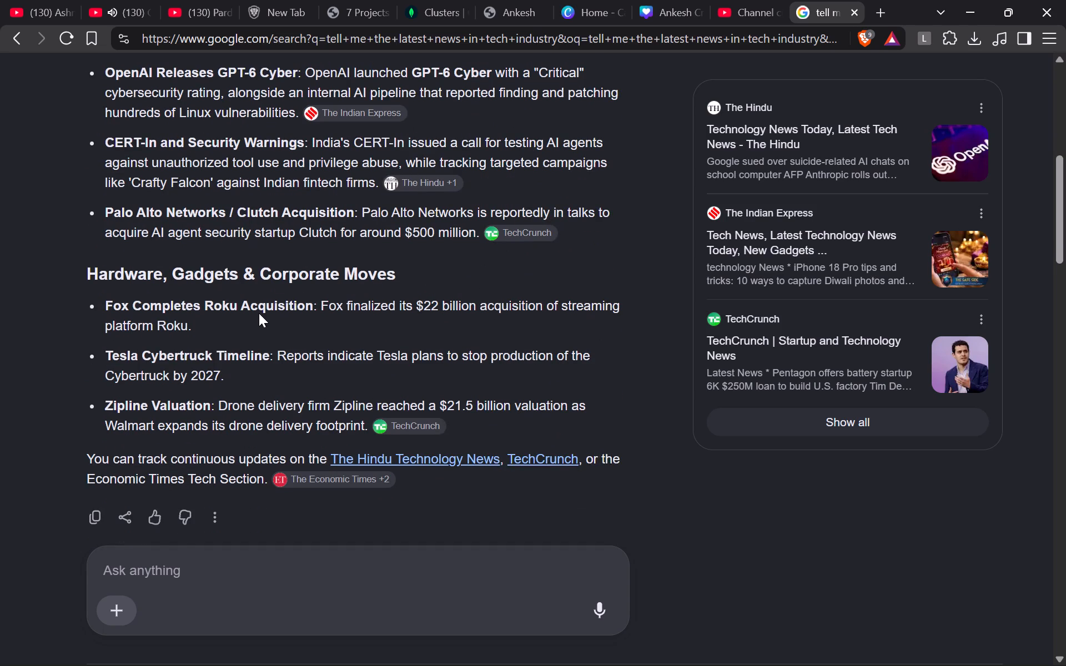
{"action": "scroll", "coordinate": [259, 313], "scroll_direction": "up", "scroll_amount": 2}
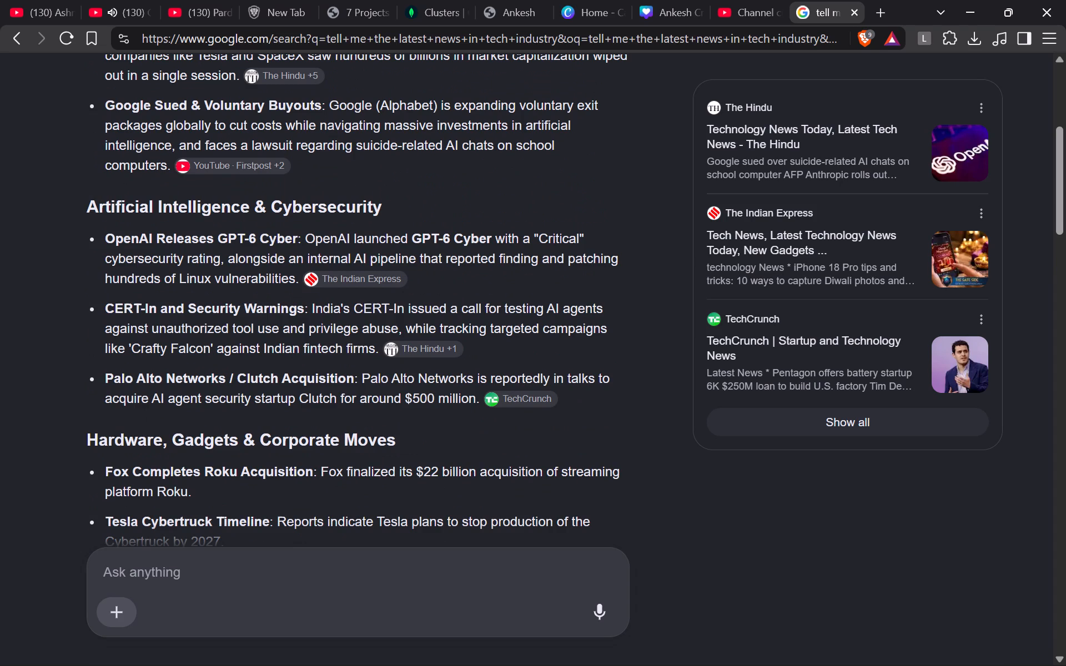
{"action": "left_click", "coordinate": [258, 374]}
{"action": "left_click_drag", "start_coordinate": [258, 374], "coordinate": [298, 378]}
{"action": "left_click_drag", "start_coordinate": [300, 378], "coordinate": [319, 400]}
{"action": "left_click", "coordinate": [319, 400]}
{"action": "scroll", "coordinate": [321, 386], "scroll_direction": "up", "scroll_amount": 1}
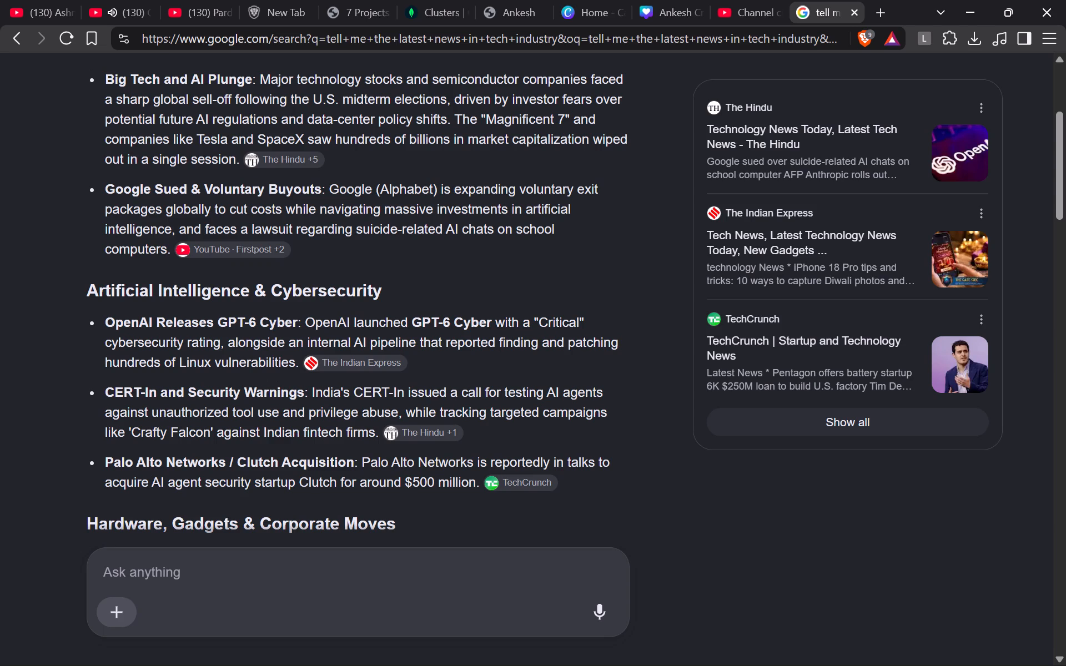
Switch to the MongoDB Atlas Clusters page and open the charts visualization page from the MyPortfolio cluster.
{"action": "left_click", "coordinate": [423, 0]}
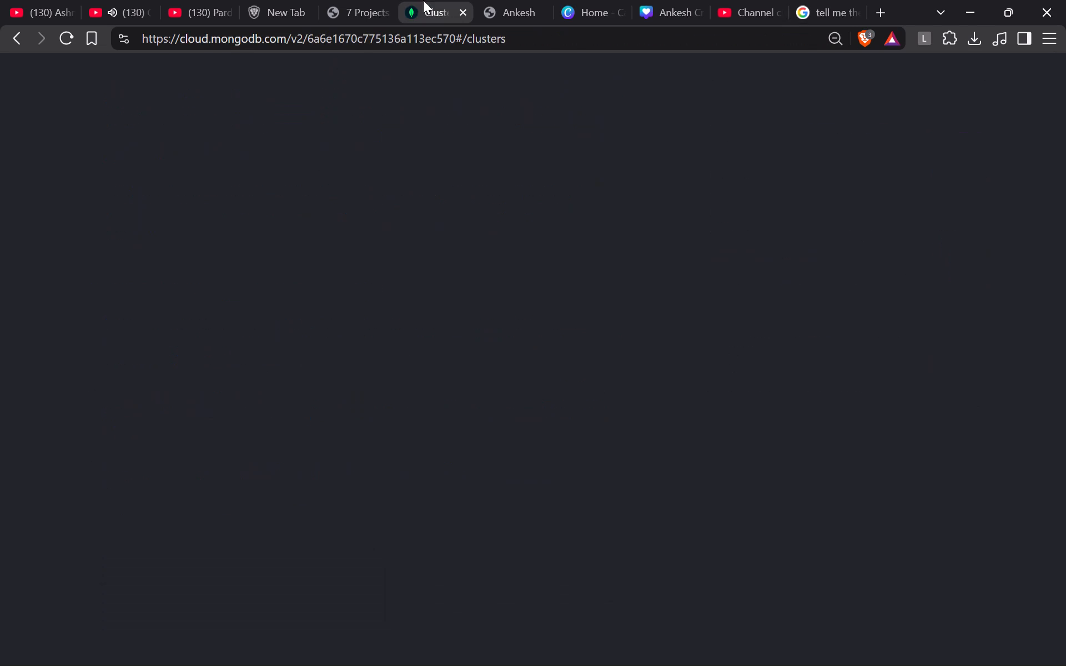
{"action": "scroll", "coordinate": [481, 291], "scroll_direction": "down", "scroll_amount": 2}
{"action": "scroll", "coordinate": [484, 306], "scroll_direction": "up", "scroll_amount": 2}
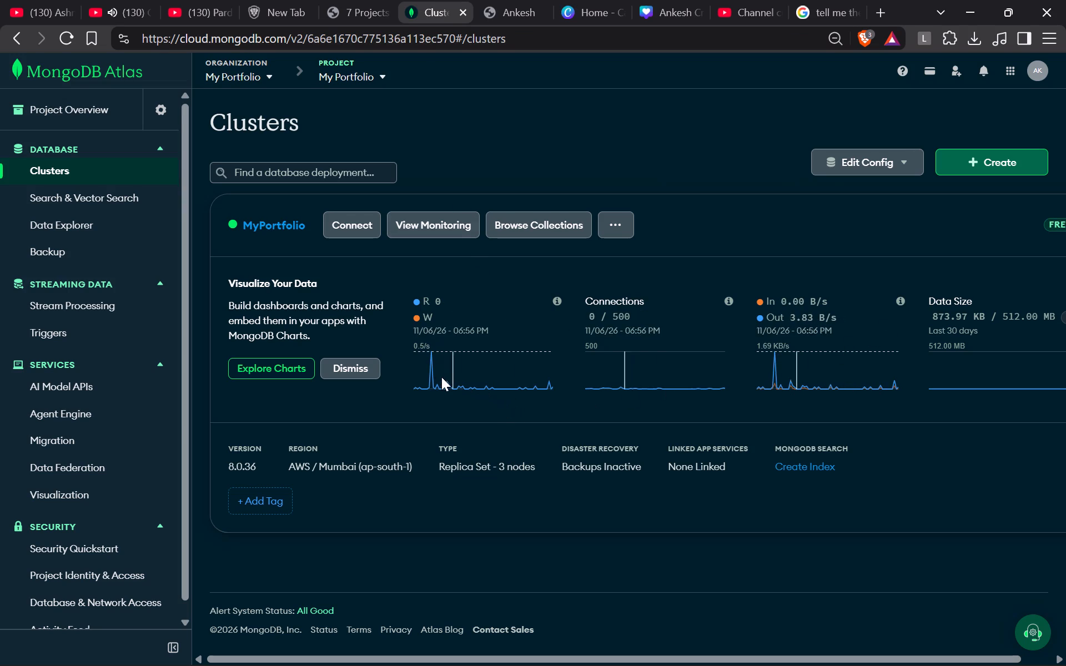
{"action": "left_click", "coordinate": [293, 369]}
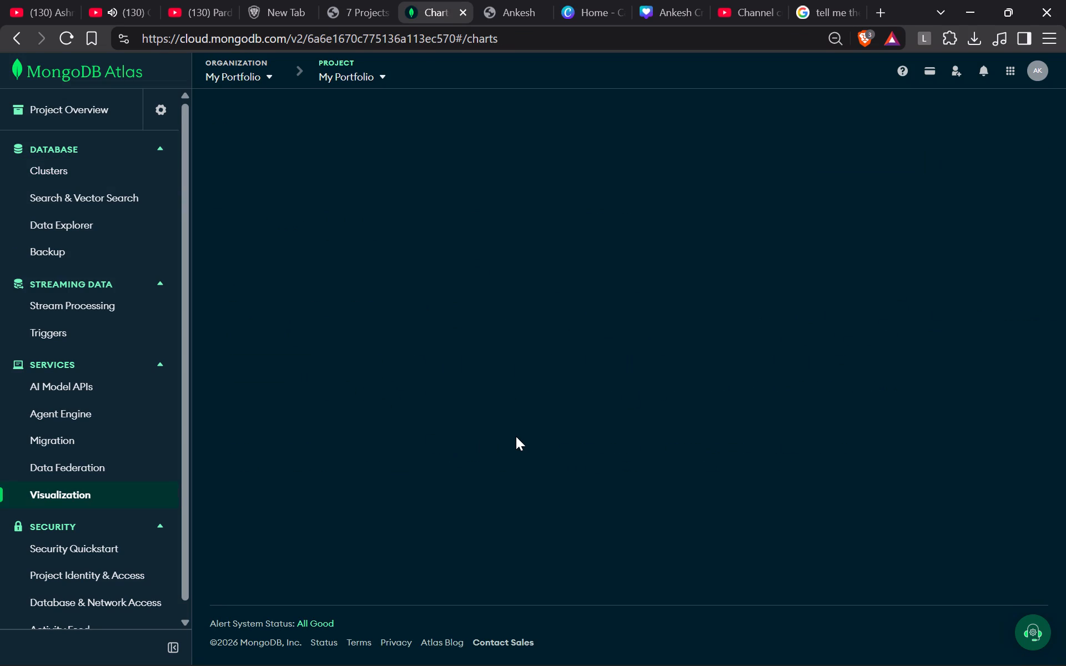